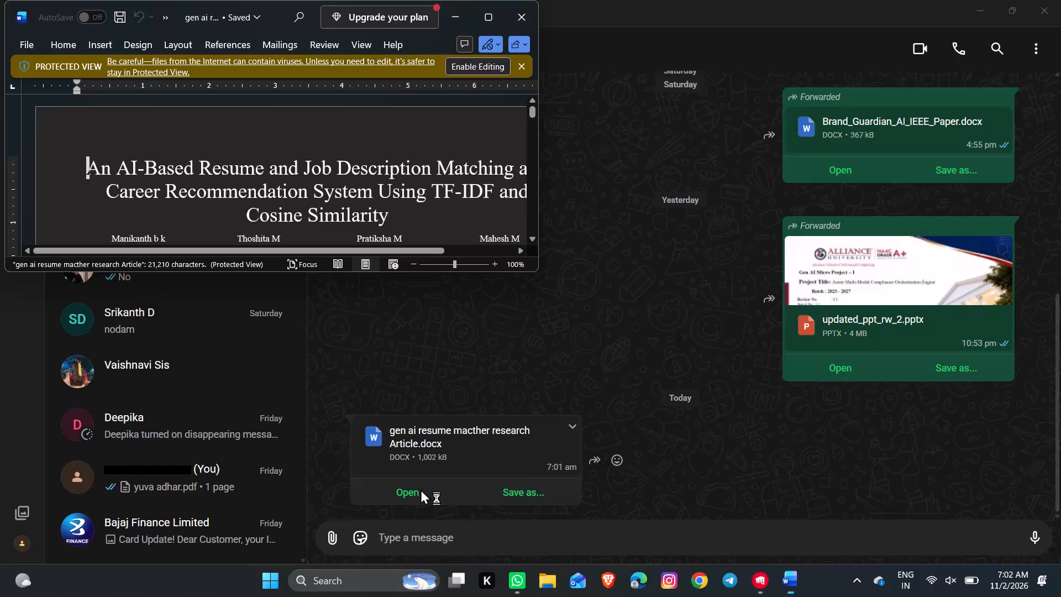
# Maximize the resume-matching research article and skim through its sections, from the title and abstract to the references and back toward the results.
pyautogui.click(489, 17)
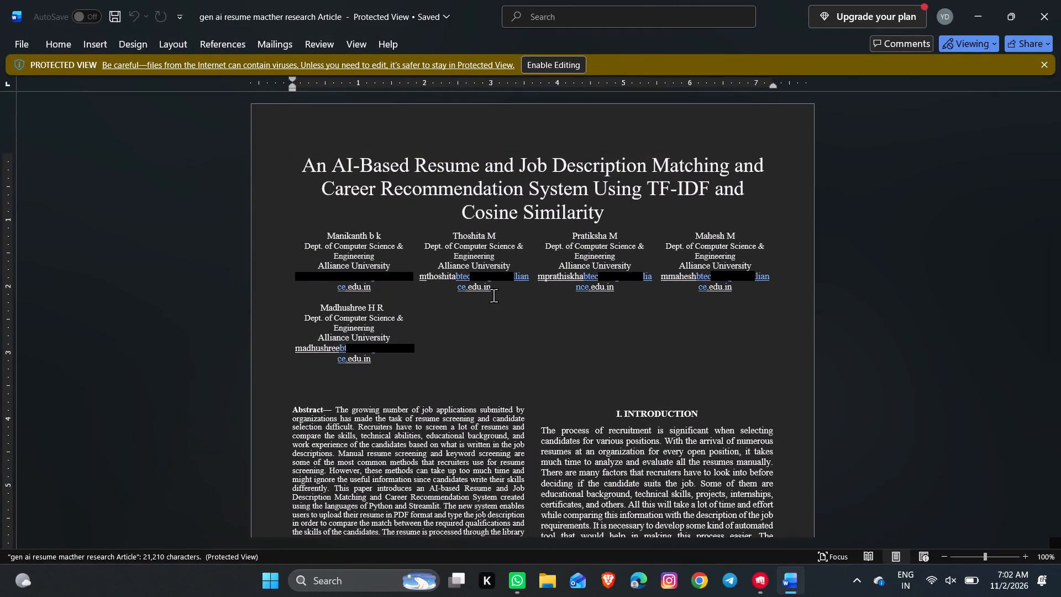
pyautogui.scroll(-6, 493, 295)
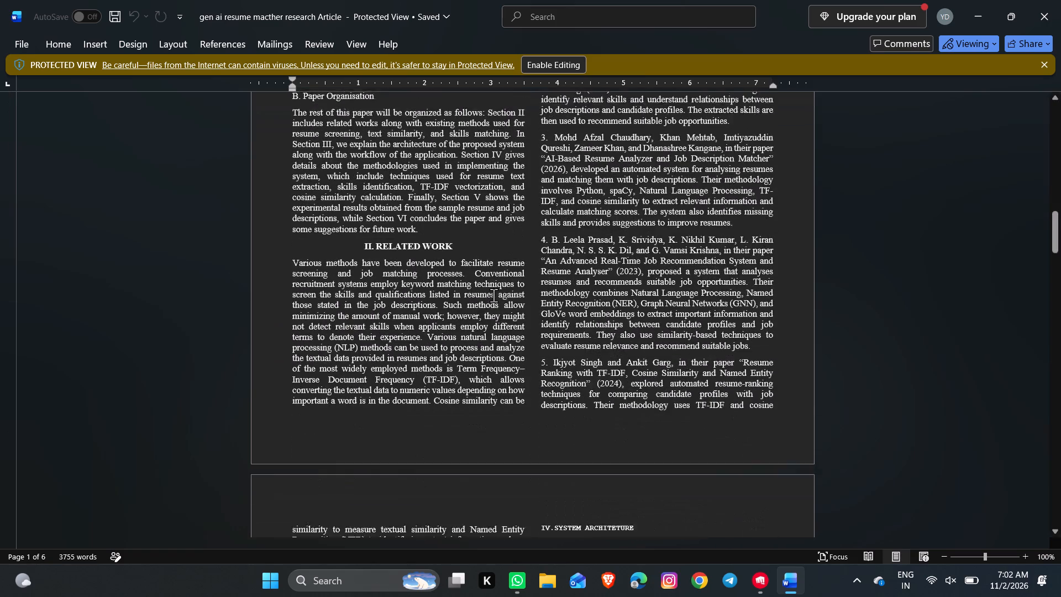
pyautogui.scroll(-7, 493, 295)
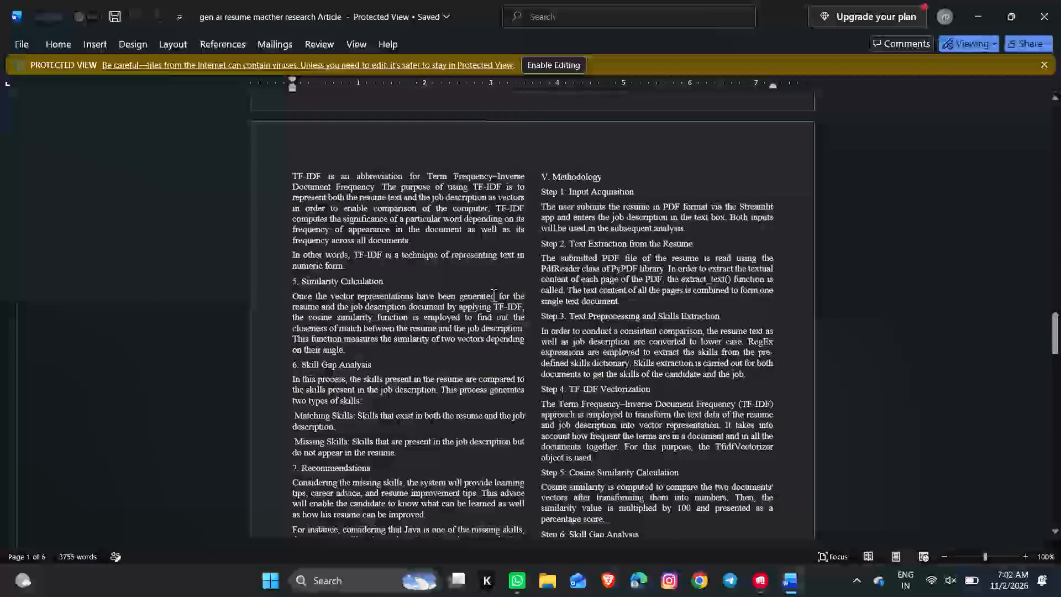
pyautogui.scroll(-7, 493, 295)
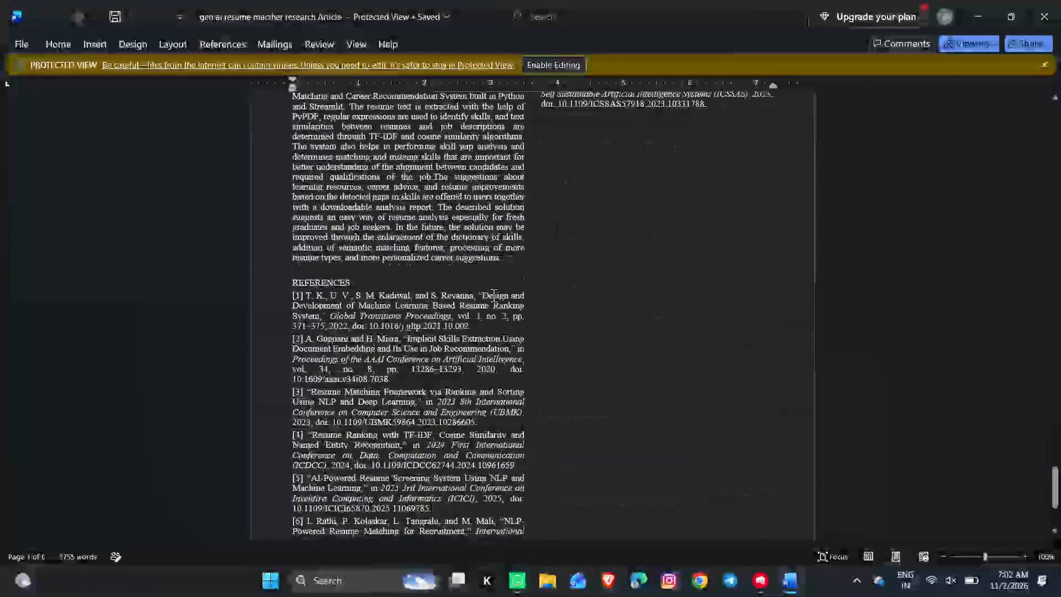
pyautogui.scroll(-6, 493, 295)
pyautogui.scroll(8, 493, 295)
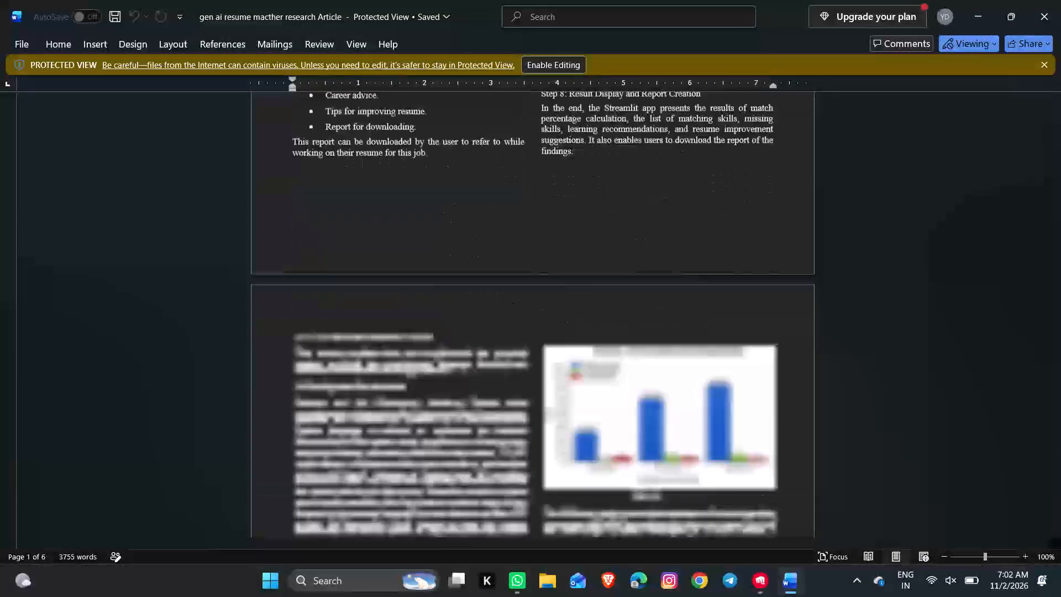
# Close the Spotify Free window running in the background, keeping the research article open.
pyautogui.scroll(8, 493, 295)
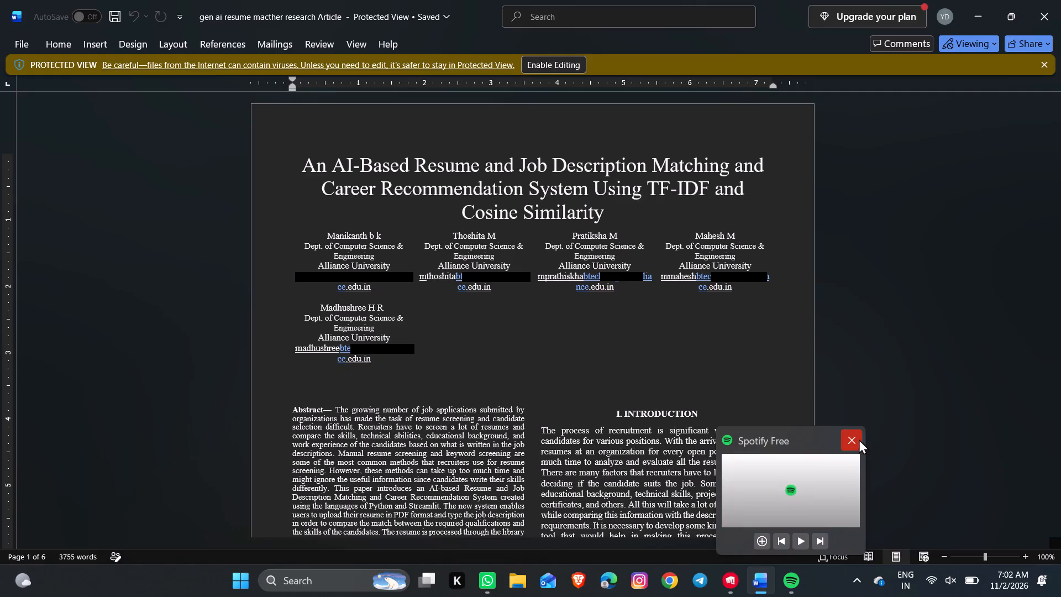
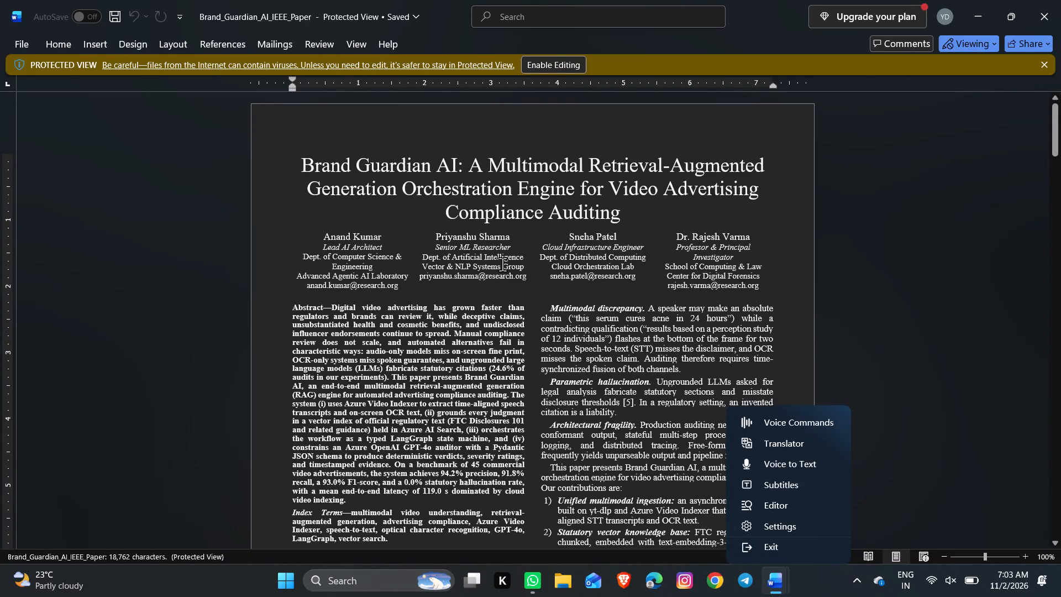
# Exit the background voice and translation utility whose menu covers the document.
pyautogui.click(768, 549)
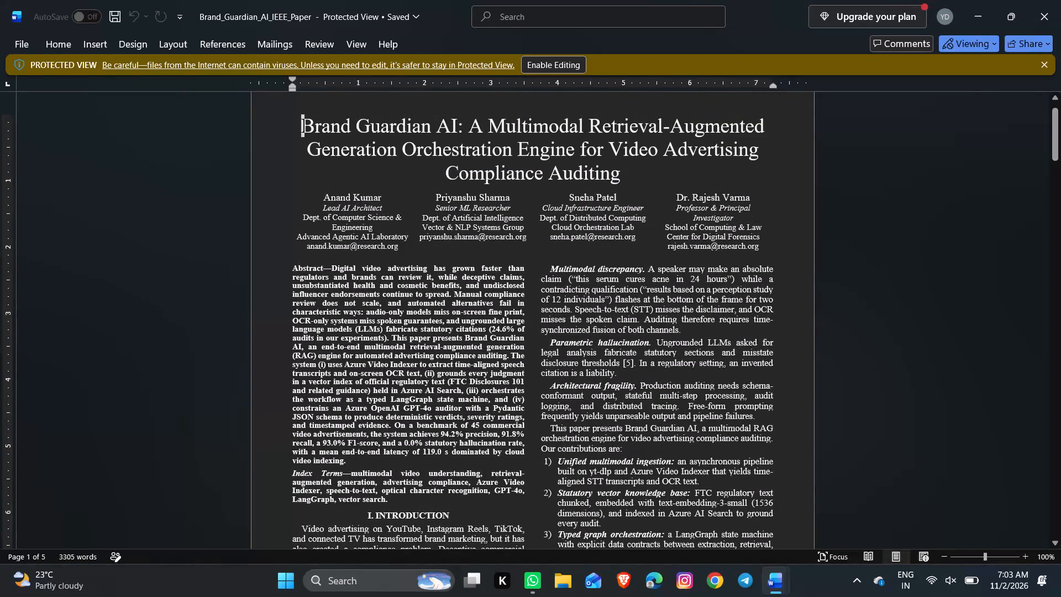
# Enable editing for the Brand_Guardian_AI_IEEE_Paper document.
pyautogui.click(551, 70)
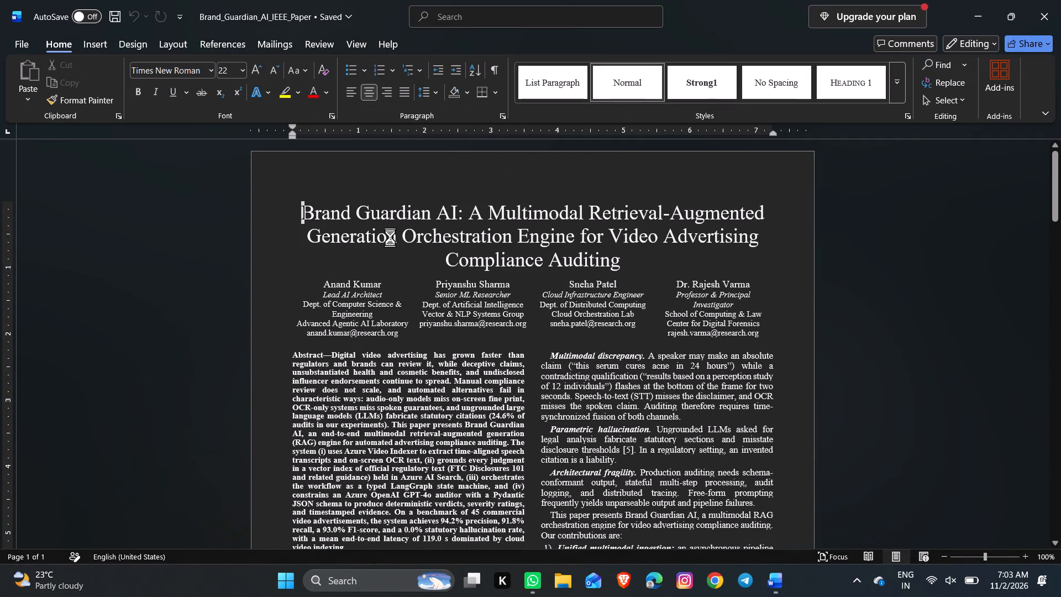
# Select the affiliation and e-mail lines of the first author beneath the Brand Guardian paper's title.
pyautogui.scroll(-1, 398, 314)
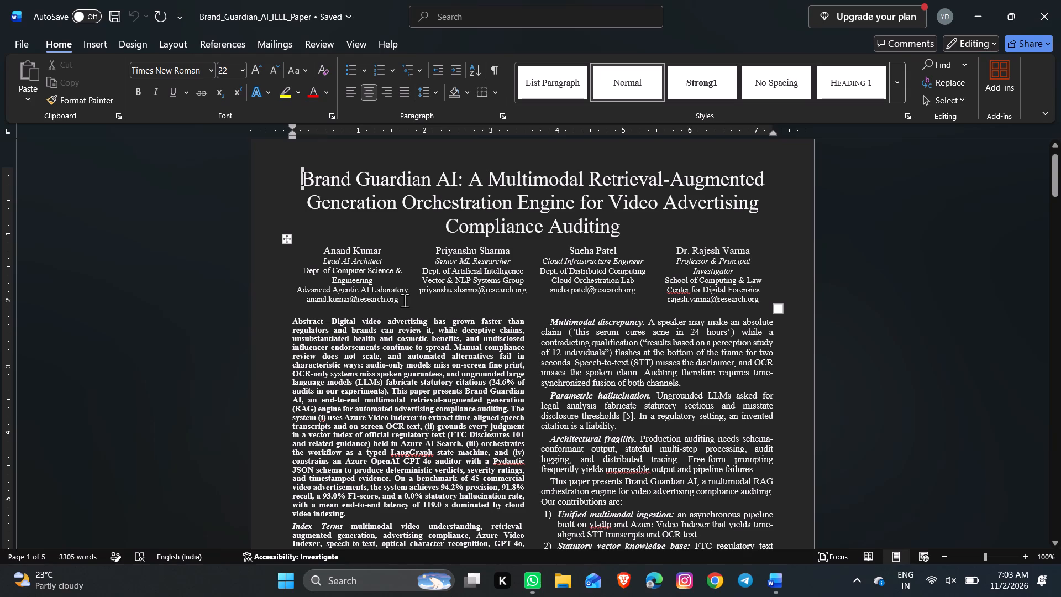
pyautogui.moveTo(405, 300); pyautogui.dragTo(336, 272)
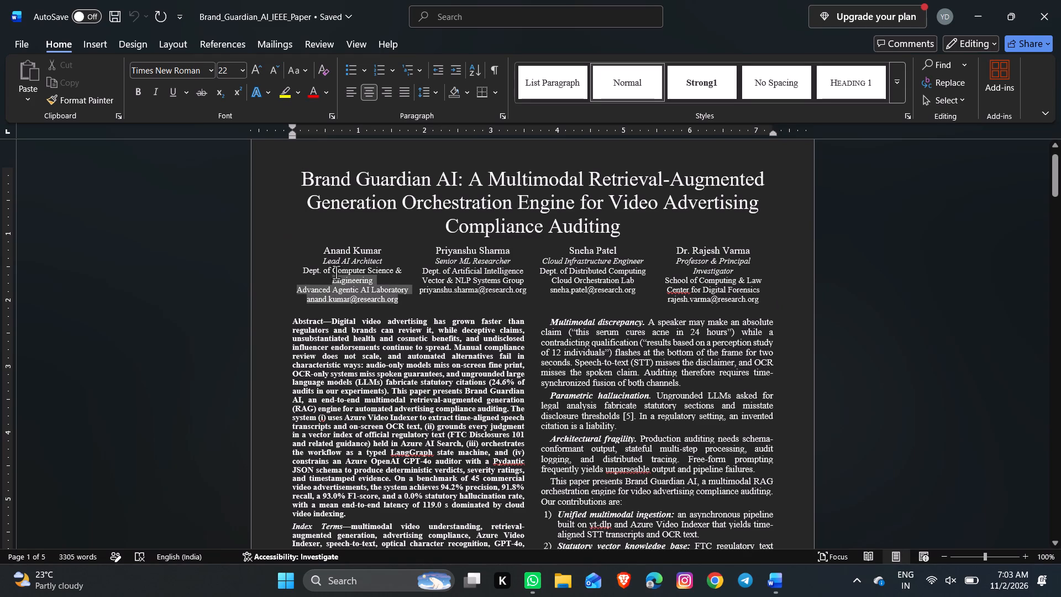
pyautogui.moveTo(336, 272); pyautogui.dragTo(327, 264)
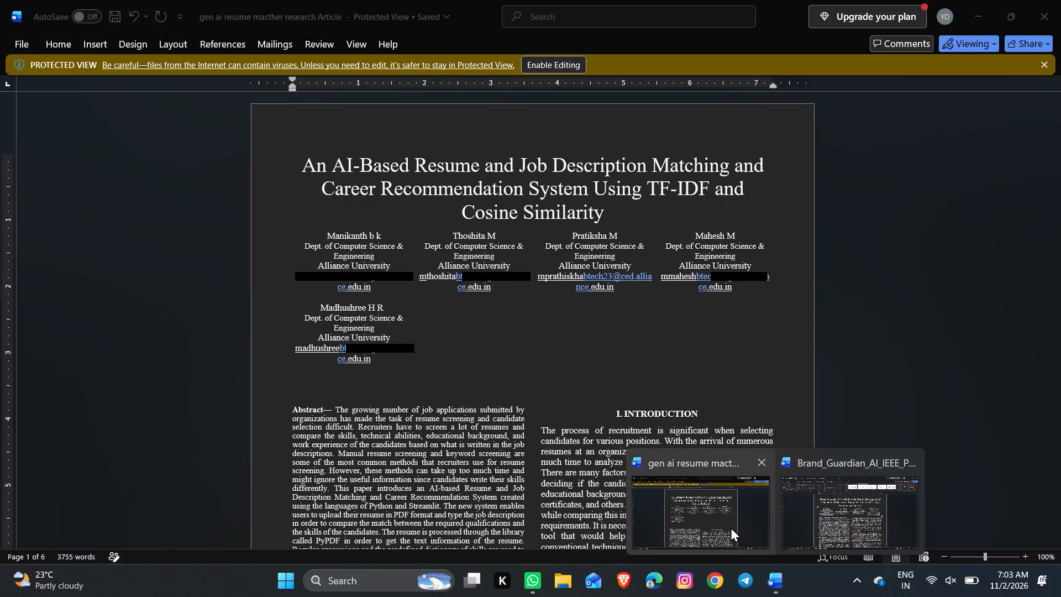
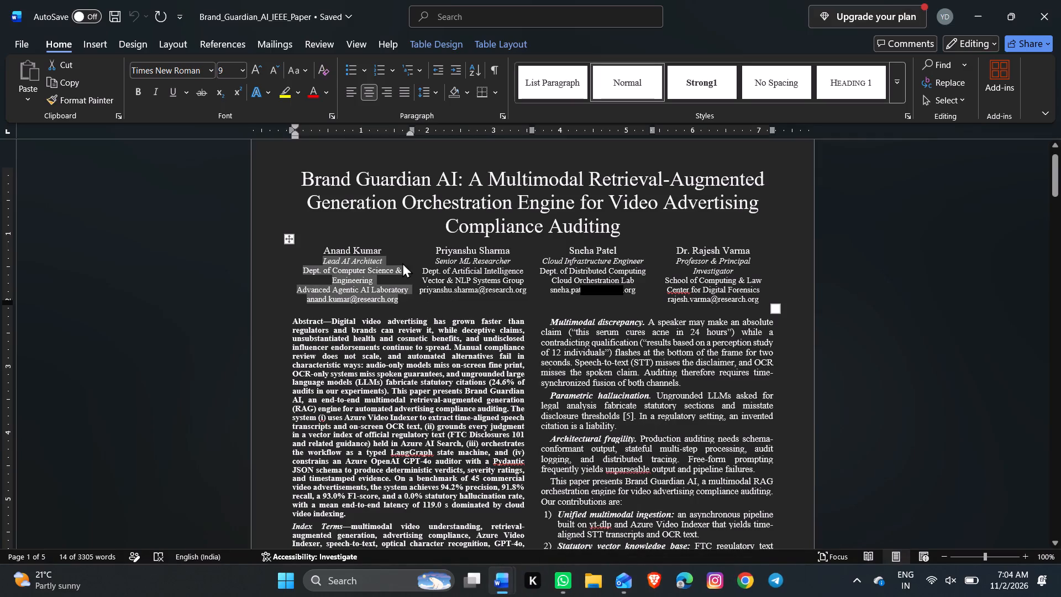
# In the Brand Guardian AI paper's author block, replace the first author's surname with the new surname.
pyautogui.click(388, 251)
pyautogui.press('BackSpace')
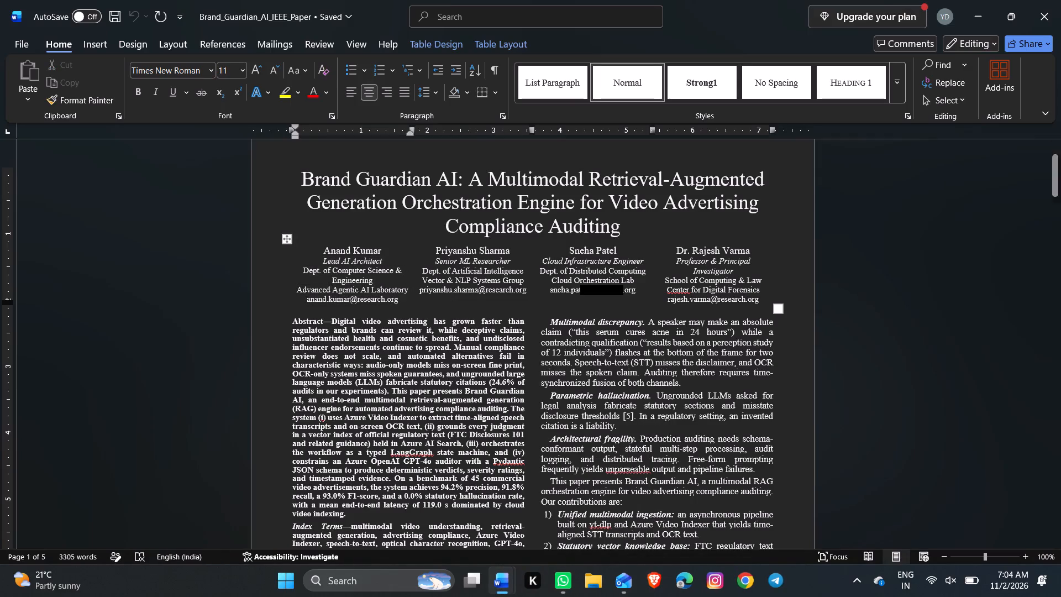
pyautogui.press('BackSpace')
pyautogui.press('BackSpace')
pyautogui.press('BackSpace')
pyautogui.press('BackSpace')
pyautogui.press('BackSpace')
pyautogui.press('BackSpace')
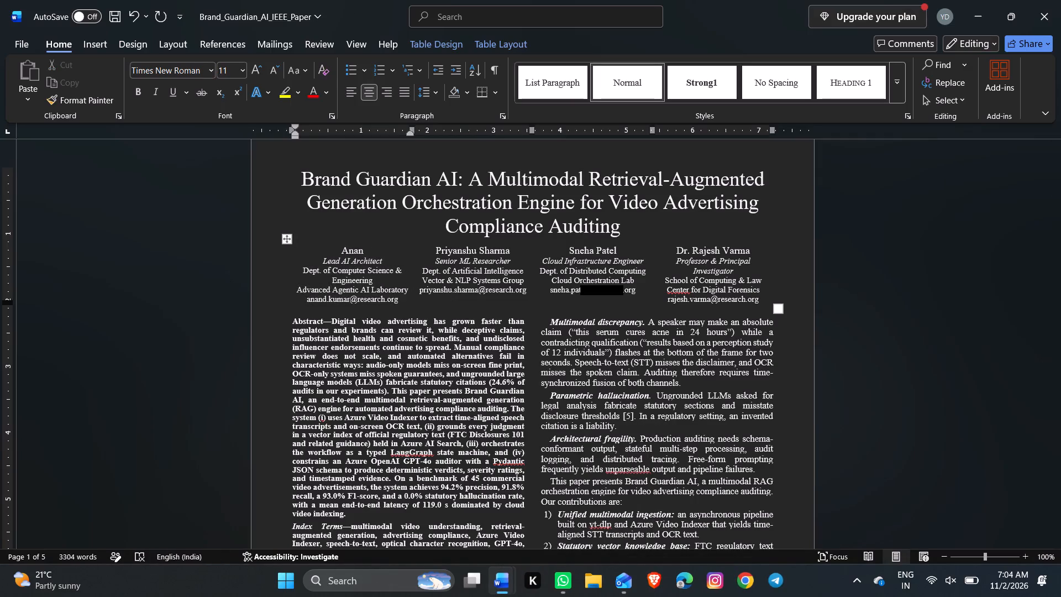
pyautogui.press('a')
pyautogui.press('BackSpace')
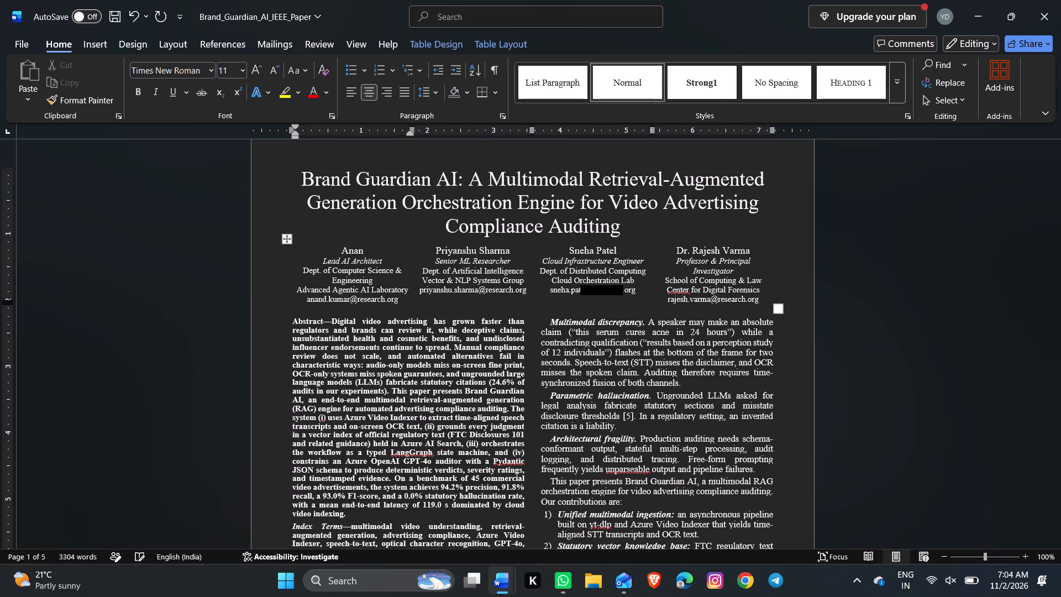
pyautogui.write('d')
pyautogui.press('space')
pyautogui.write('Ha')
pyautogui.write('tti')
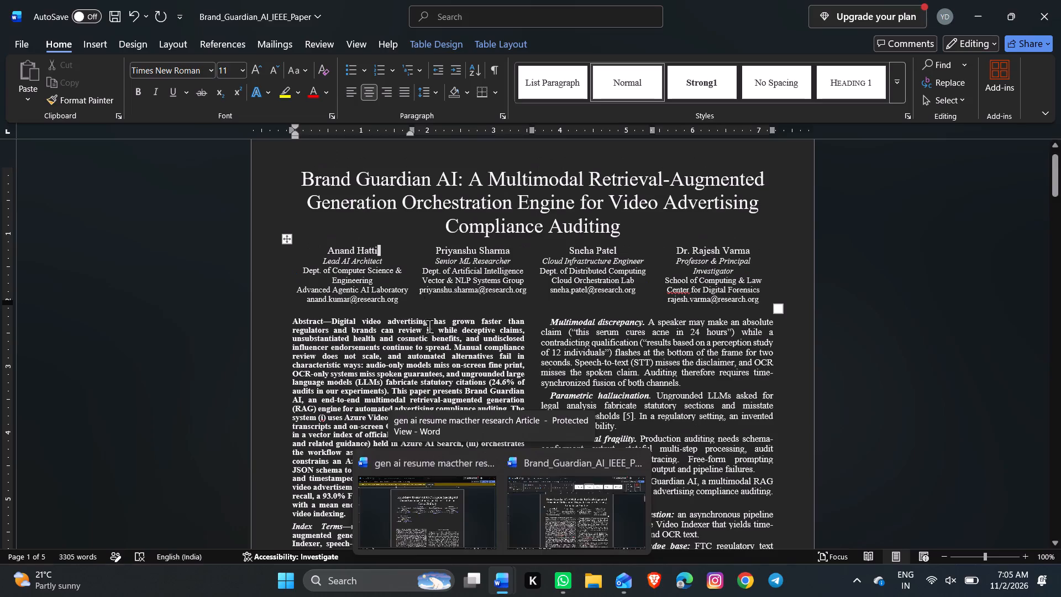
# Replace the first author's role, affiliation and email with the Computer Science & Engineering department and Alliance University lines copied from the resume-matching article.
pyautogui.click(448, 508)
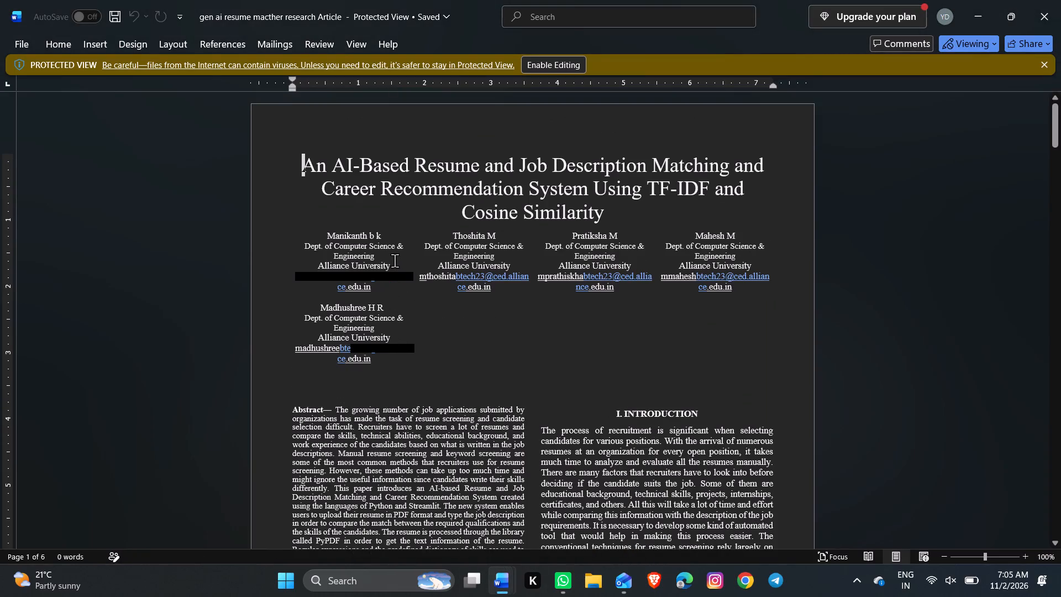
pyautogui.moveTo(395, 260); pyautogui.dragTo(311, 246)
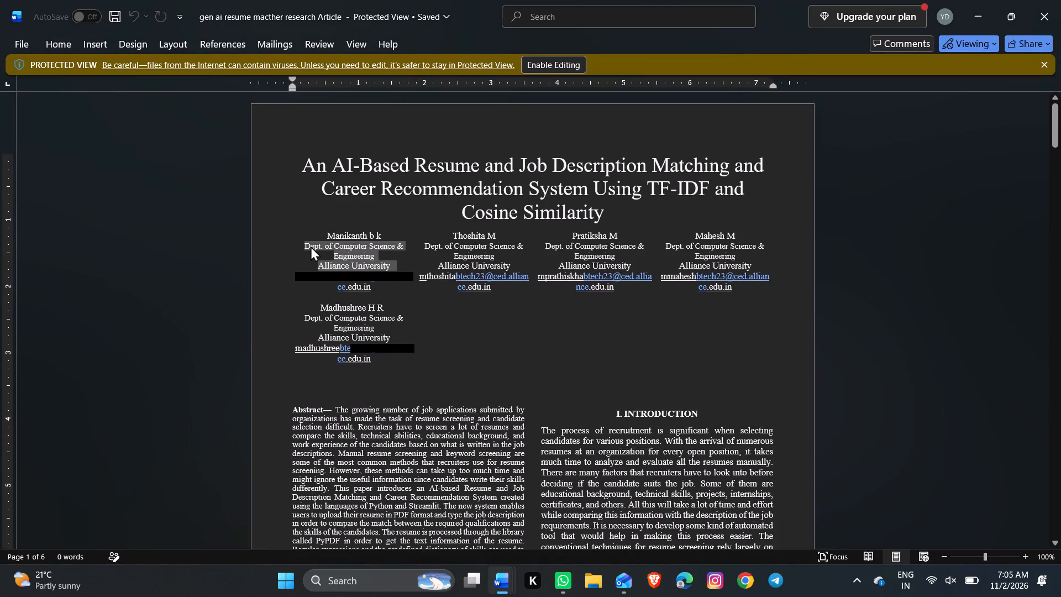
pyautogui.hotkey('ctrl', 'c')
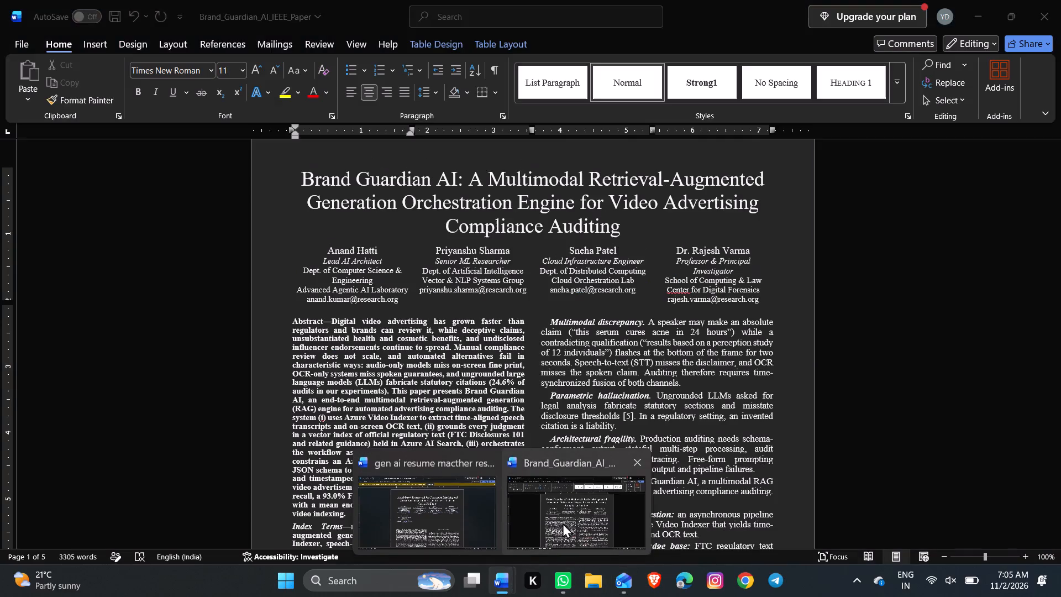
pyautogui.click(563, 523)
pyautogui.moveTo(404, 303); pyautogui.dragTo(370, 297)
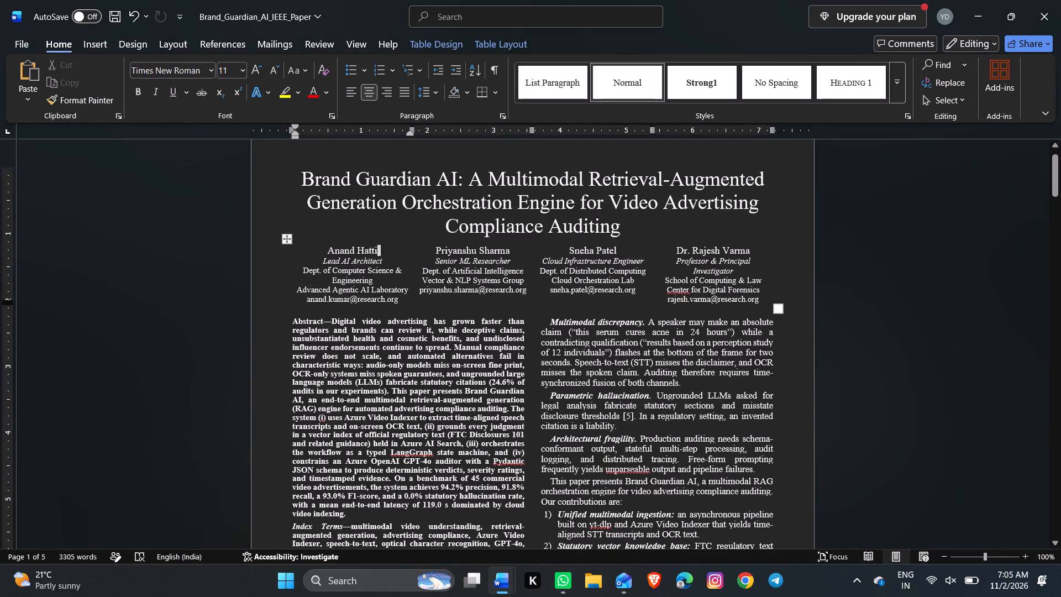
pyautogui.click(394, 302)
pyautogui.click(404, 296)
pyautogui.moveTo(404, 296); pyautogui.dragTo(313, 267)
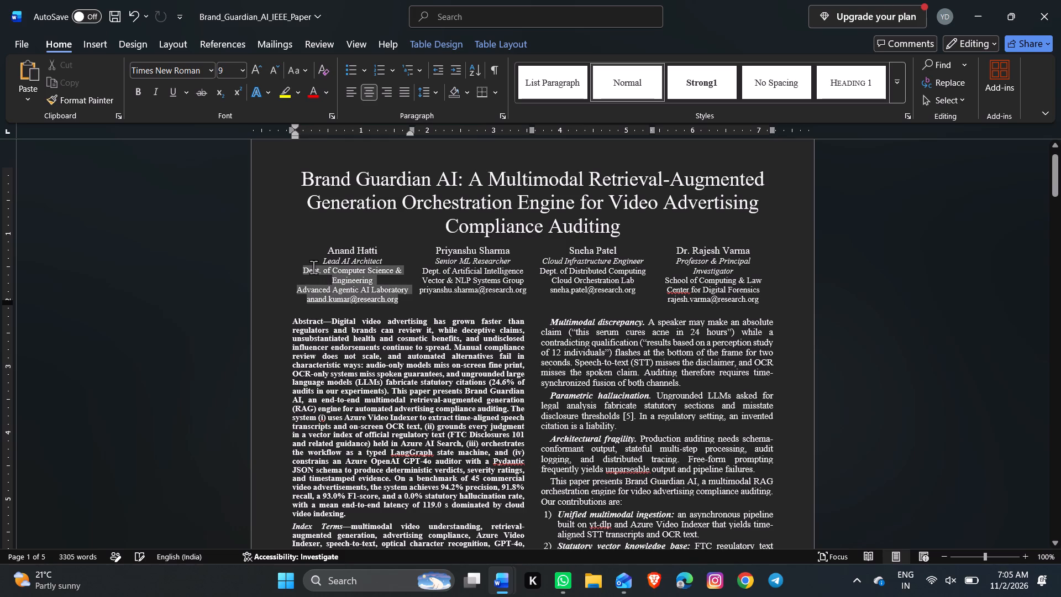
pyautogui.moveTo(313, 267); pyautogui.dragTo(304, 261)
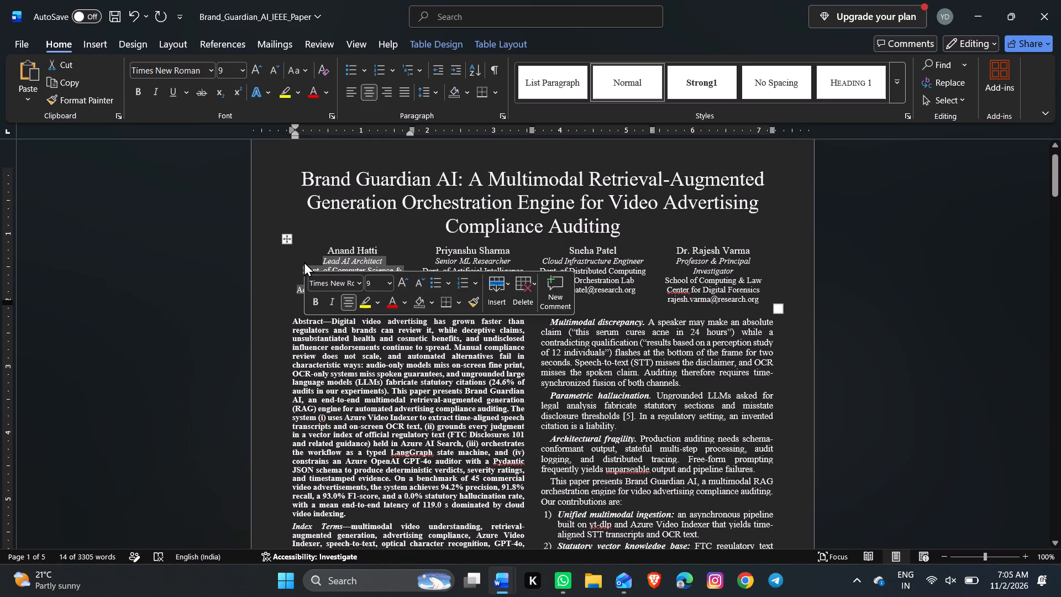
pyautogui.press('BackSpace')
pyautogui.hotkey('ctrl', 'v')
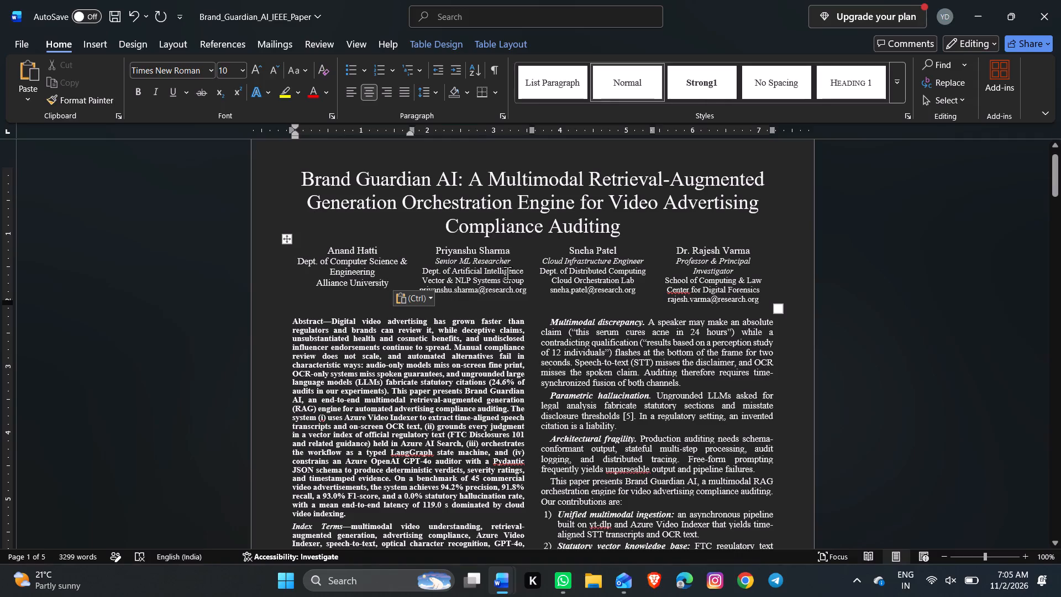
# Use Format Painter to apply the second author's role and affiliation formatting to the first author's department and university lines.
pyautogui.moveTo(540, 292); pyautogui.dragTo(481, 264)
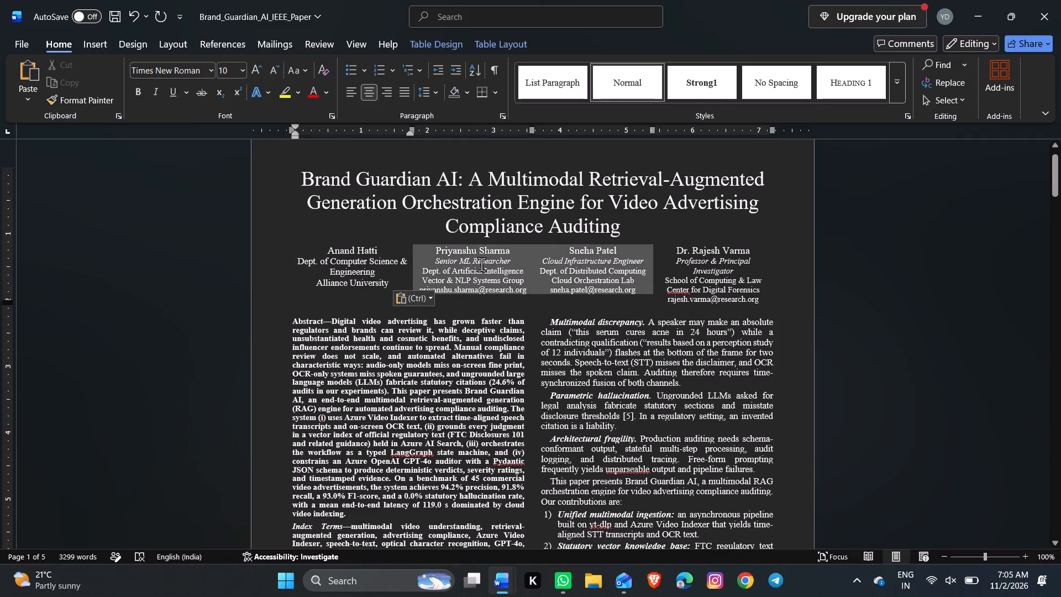
pyautogui.moveTo(481, 264); pyautogui.dragTo(439, 269)
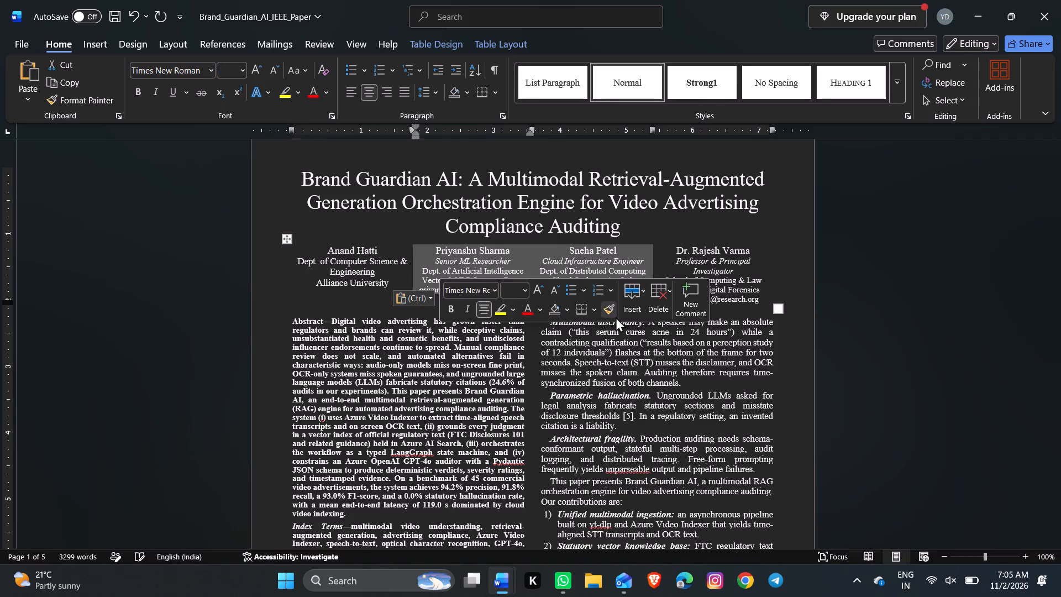
pyautogui.click(861, 266)
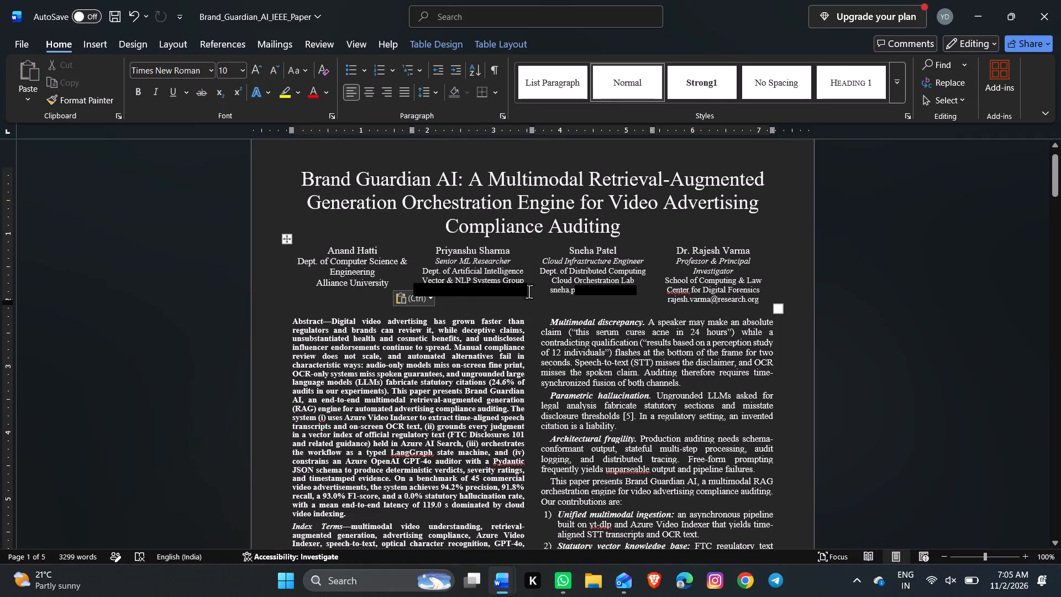
pyautogui.moveTo(435, 263); pyautogui.dragTo(502, 284)
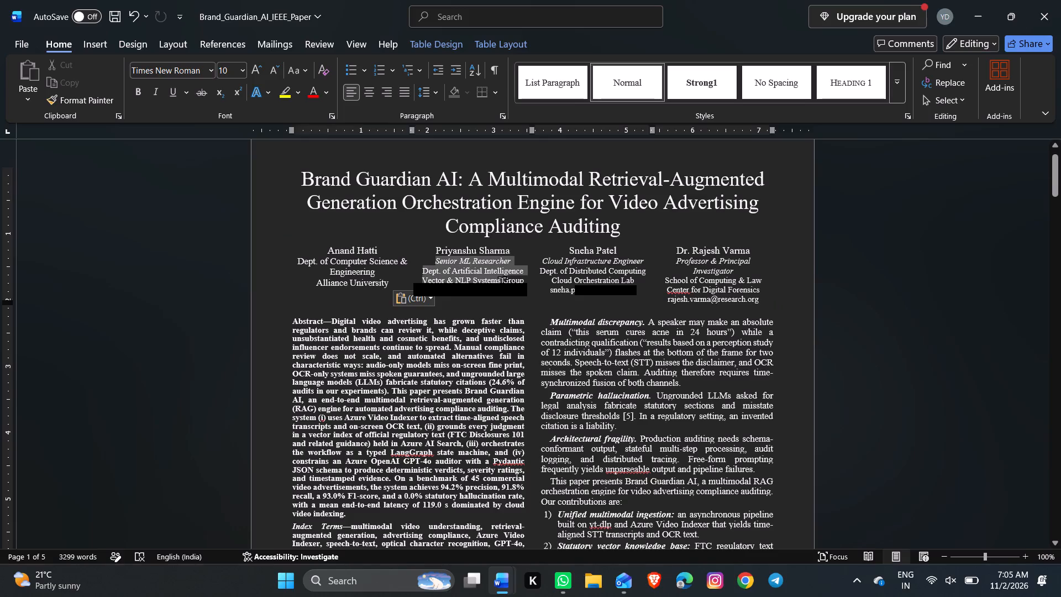
pyautogui.moveTo(502, 284); pyautogui.dragTo(529, 291)
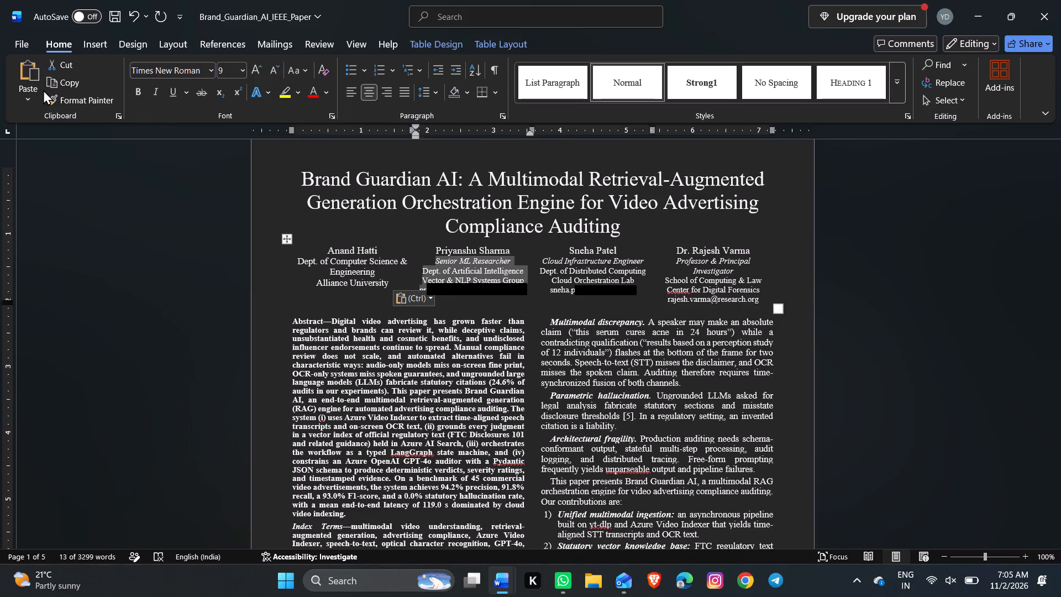
pyautogui.click(59, 96)
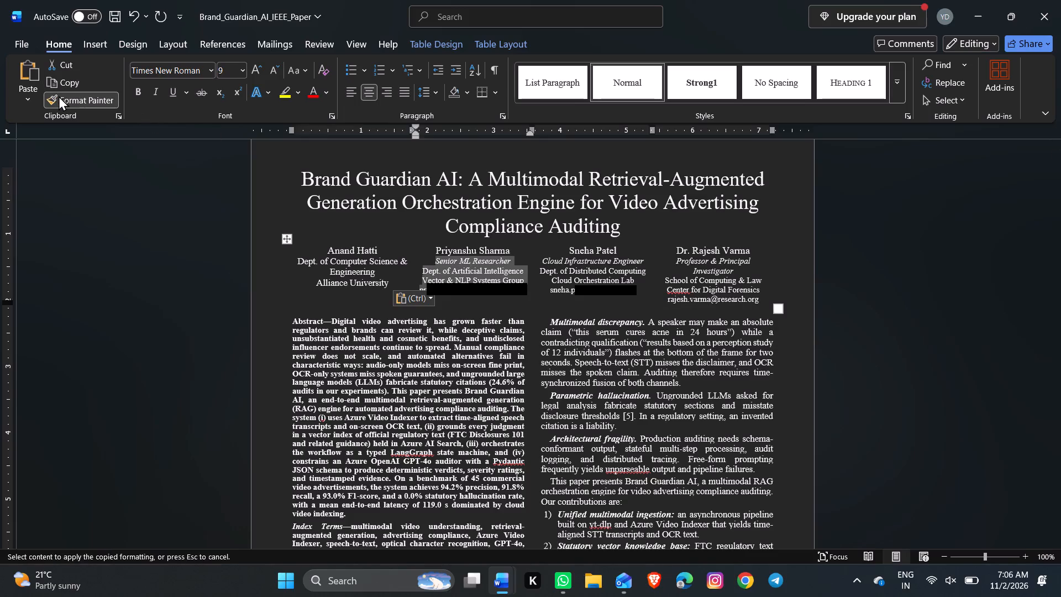
pyautogui.moveTo(390, 285); pyautogui.dragTo(343, 275)
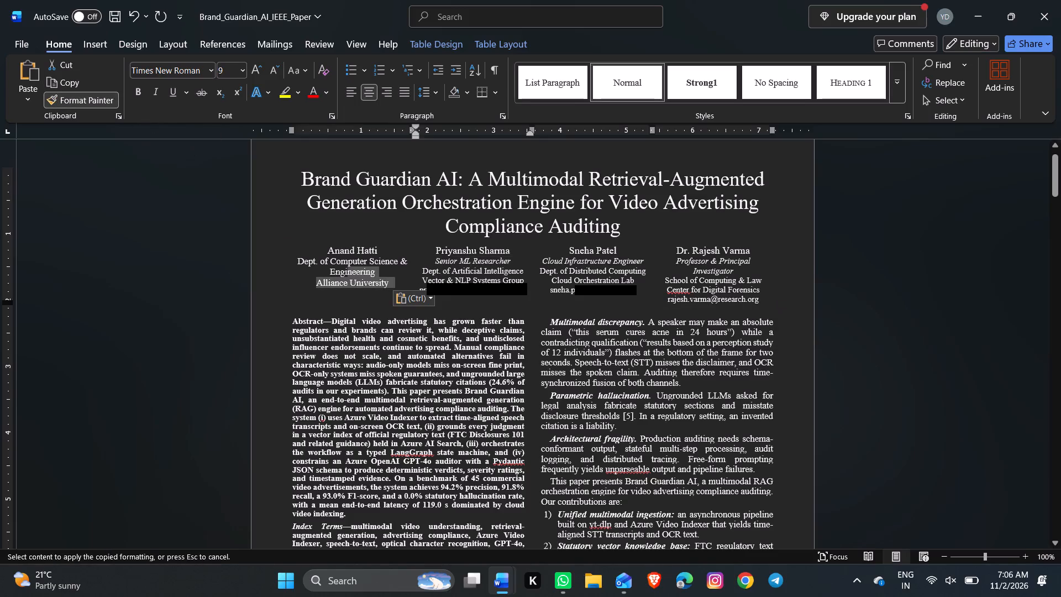
pyautogui.moveTo(343, 275); pyautogui.dragTo(307, 265)
pyautogui.click(208, 275)
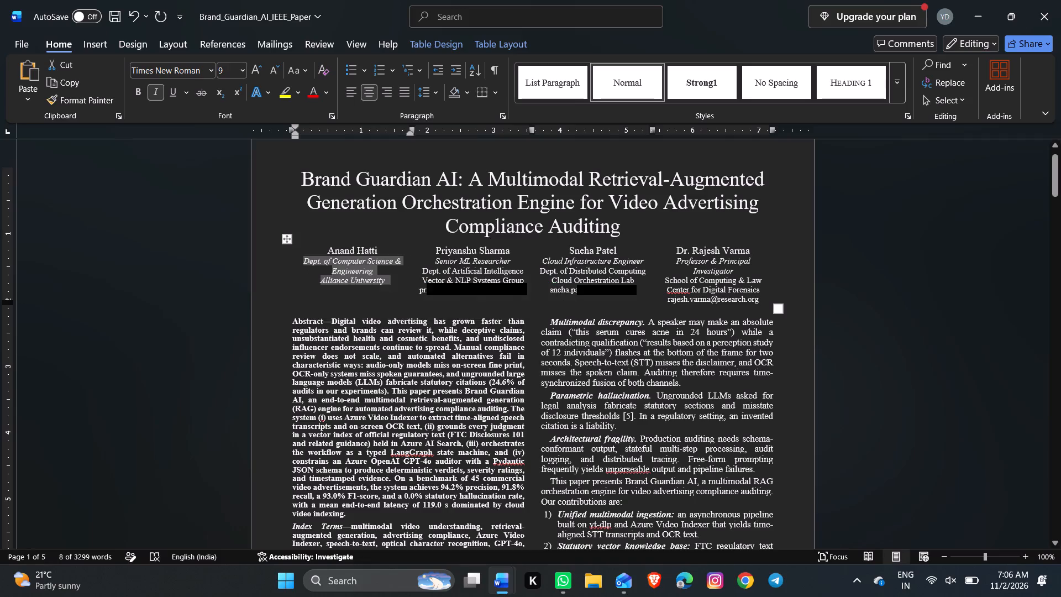
pyautogui.click(203, 238)
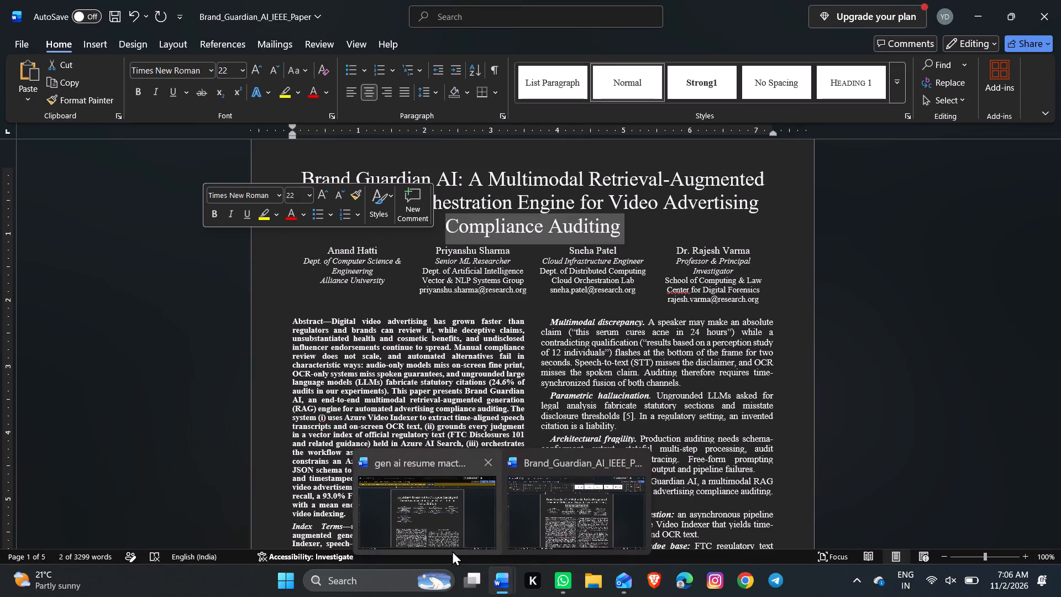
# Copy the first author's email from the resume-matching article and paste it on a new line below Alliance University in the Brand Guardian paper.
pyautogui.click(452, 551)
pyautogui.moveTo(373, 290); pyautogui.dragTo(358, 276)
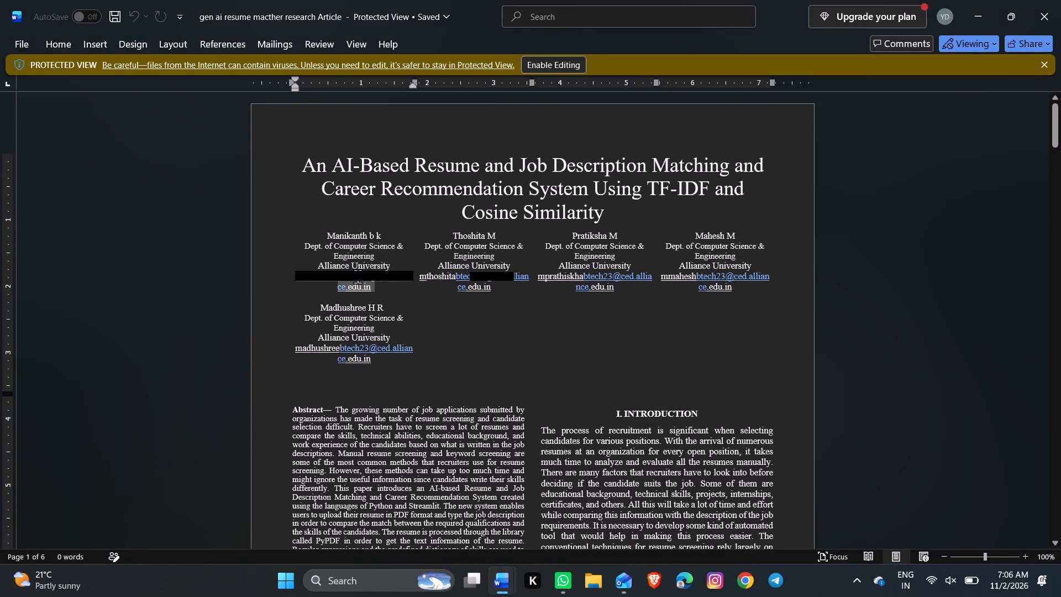
pyautogui.moveTo(358, 276); pyautogui.dragTo(335, 279)
pyautogui.hotkey('ctrl', 'c')
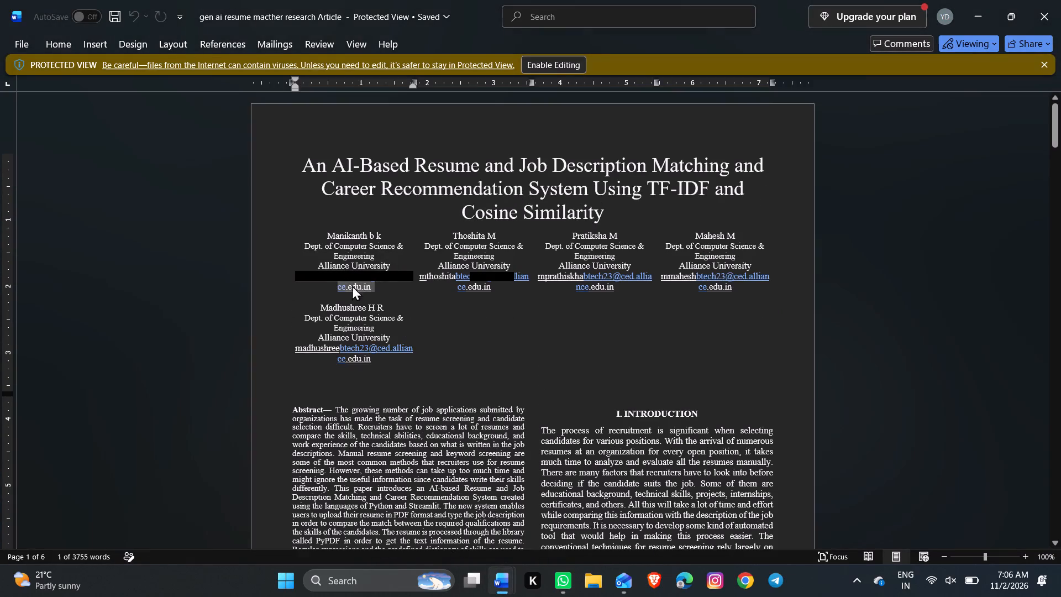
pyautogui.click(445, 509)
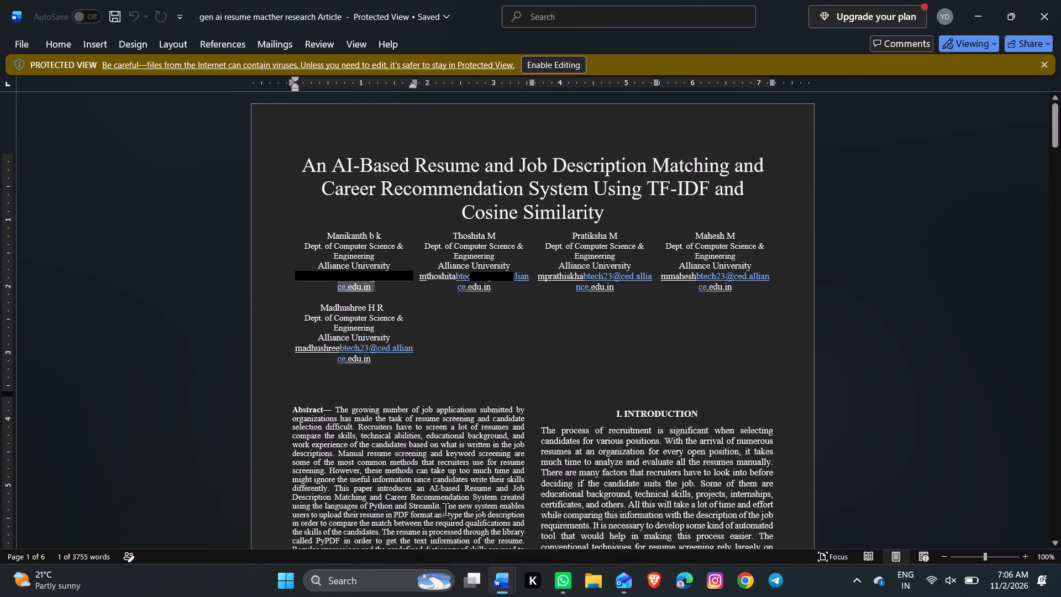
pyautogui.click(564, 514)
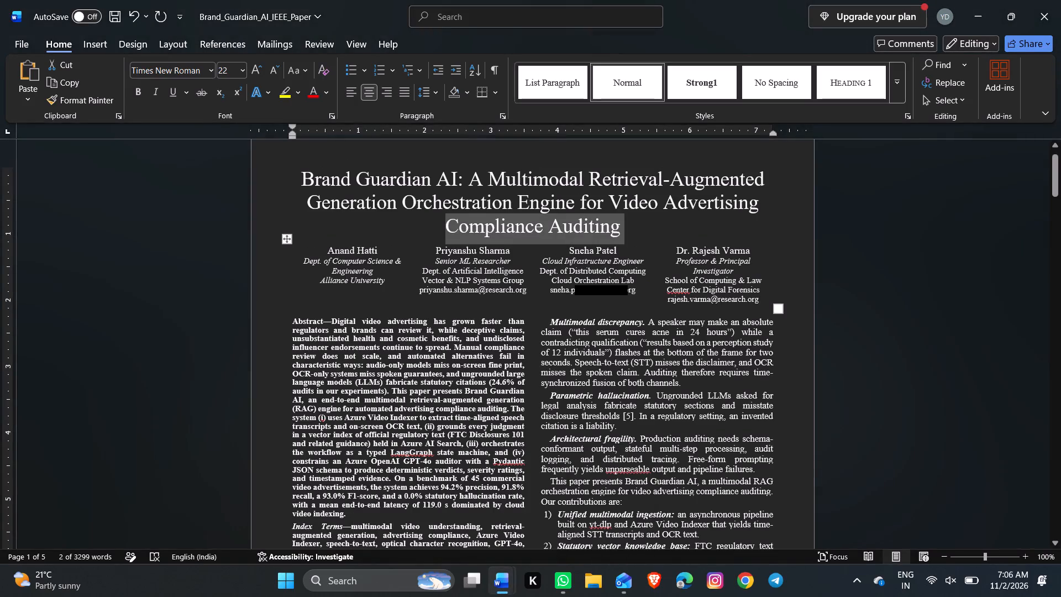
pyautogui.click(389, 284)
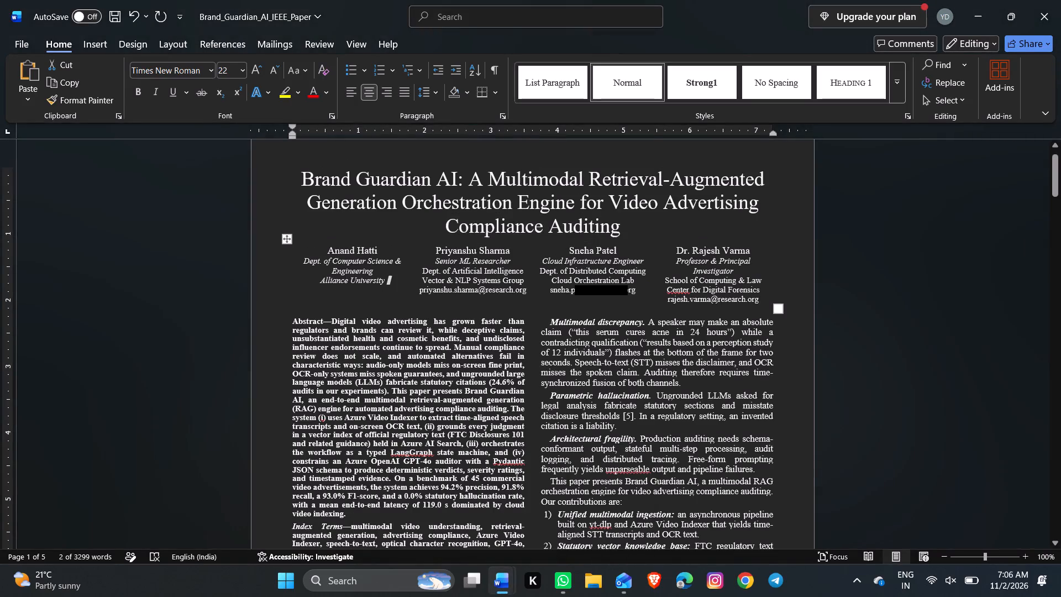
pyautogui.press('Left')
pyautogui.press('Return')
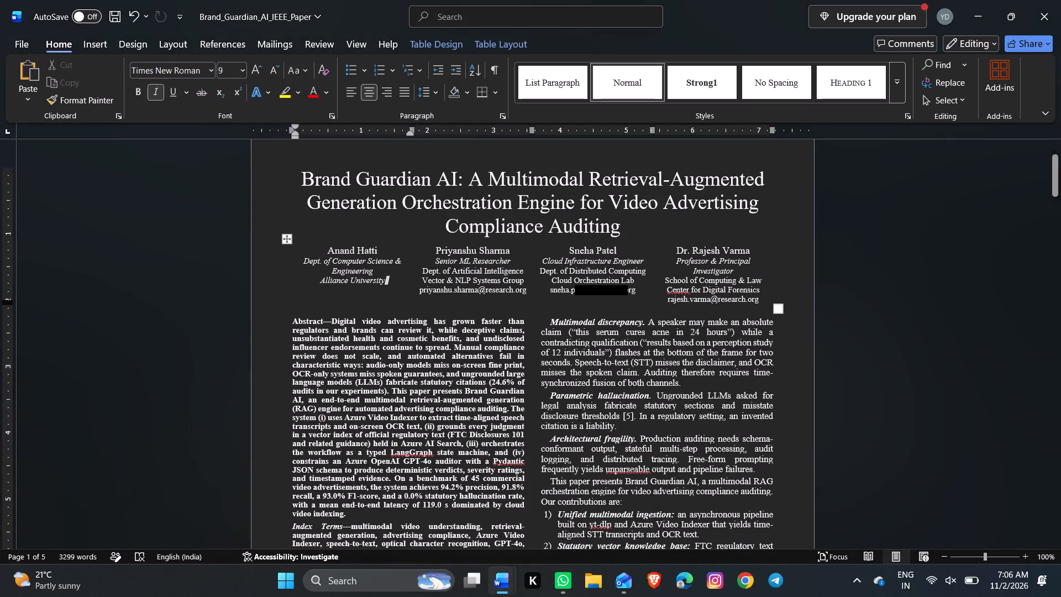
pyautogui.hotkey('ctrl', 'v')
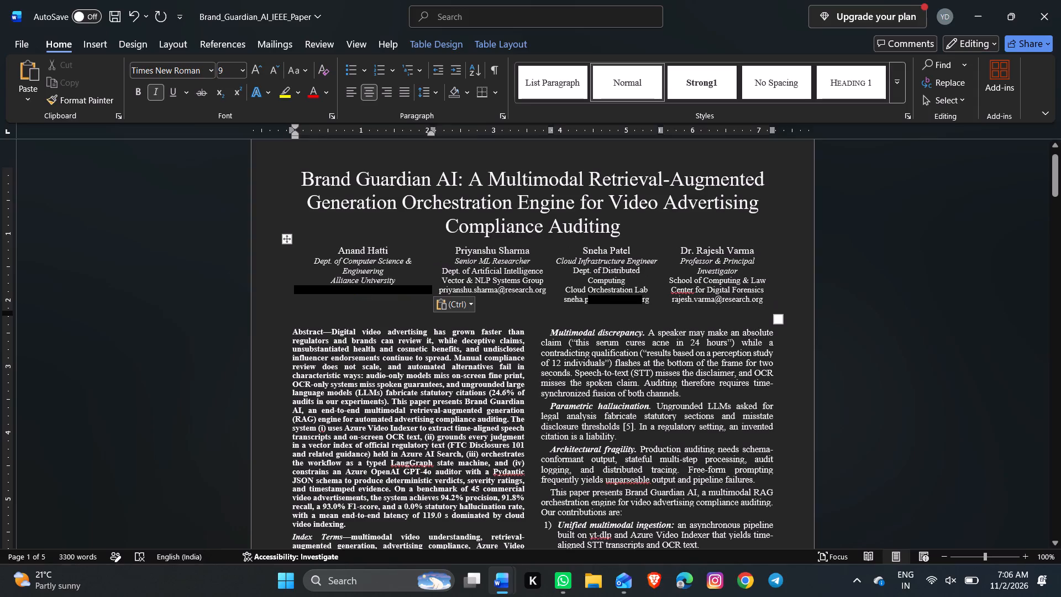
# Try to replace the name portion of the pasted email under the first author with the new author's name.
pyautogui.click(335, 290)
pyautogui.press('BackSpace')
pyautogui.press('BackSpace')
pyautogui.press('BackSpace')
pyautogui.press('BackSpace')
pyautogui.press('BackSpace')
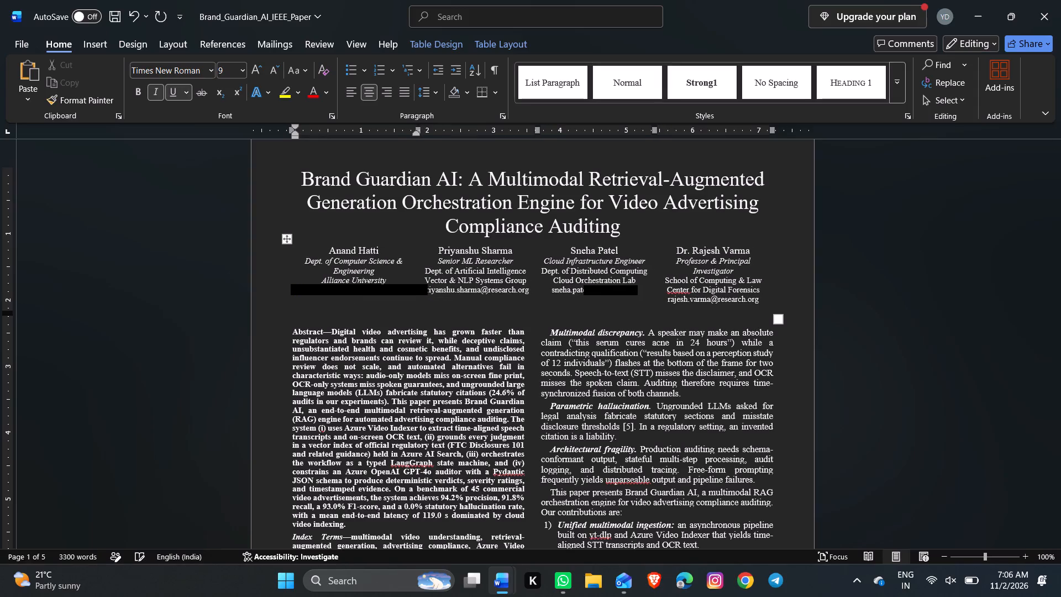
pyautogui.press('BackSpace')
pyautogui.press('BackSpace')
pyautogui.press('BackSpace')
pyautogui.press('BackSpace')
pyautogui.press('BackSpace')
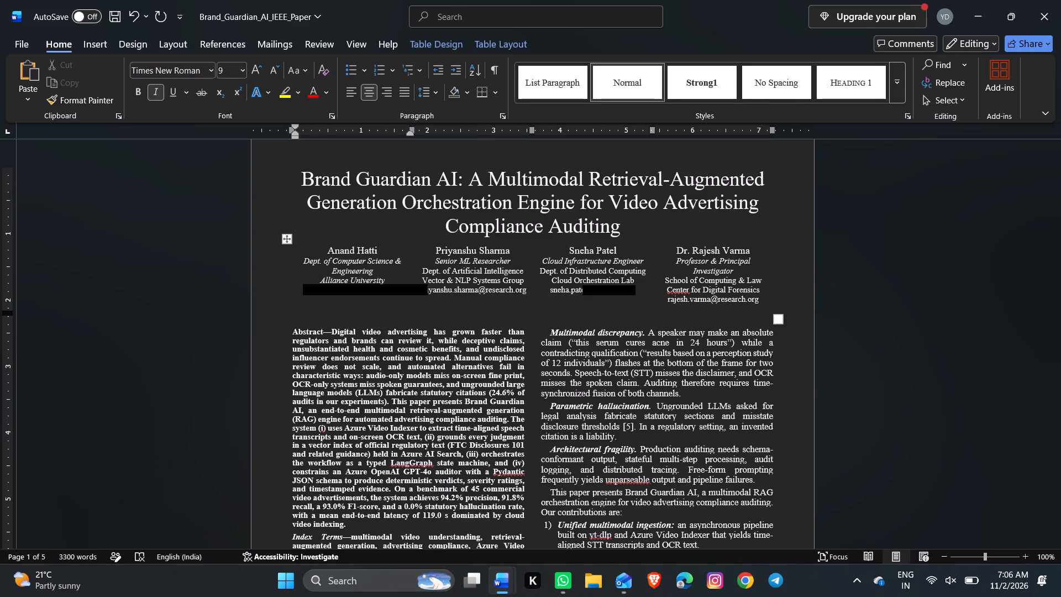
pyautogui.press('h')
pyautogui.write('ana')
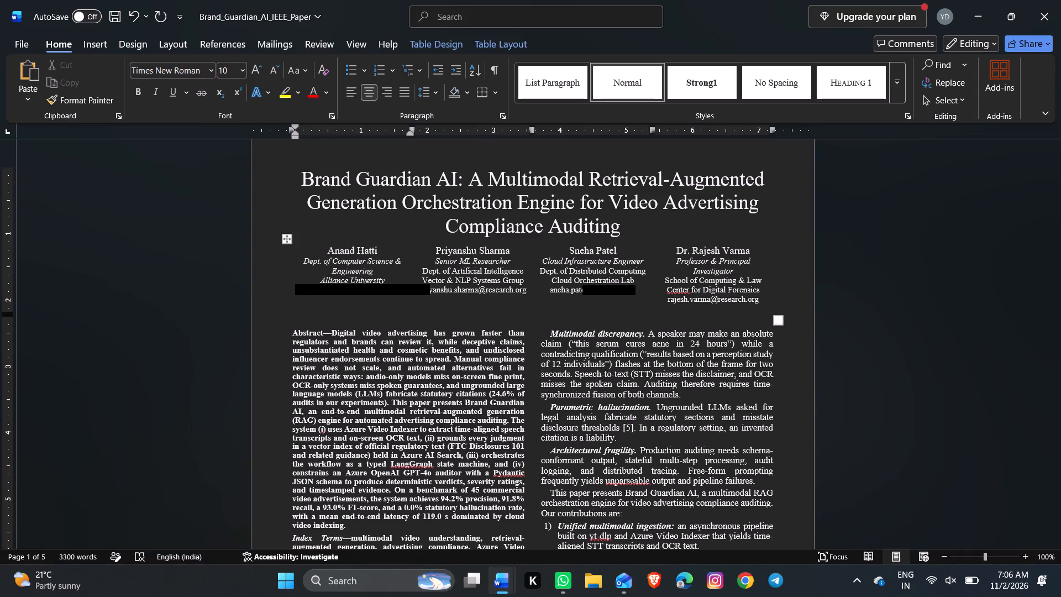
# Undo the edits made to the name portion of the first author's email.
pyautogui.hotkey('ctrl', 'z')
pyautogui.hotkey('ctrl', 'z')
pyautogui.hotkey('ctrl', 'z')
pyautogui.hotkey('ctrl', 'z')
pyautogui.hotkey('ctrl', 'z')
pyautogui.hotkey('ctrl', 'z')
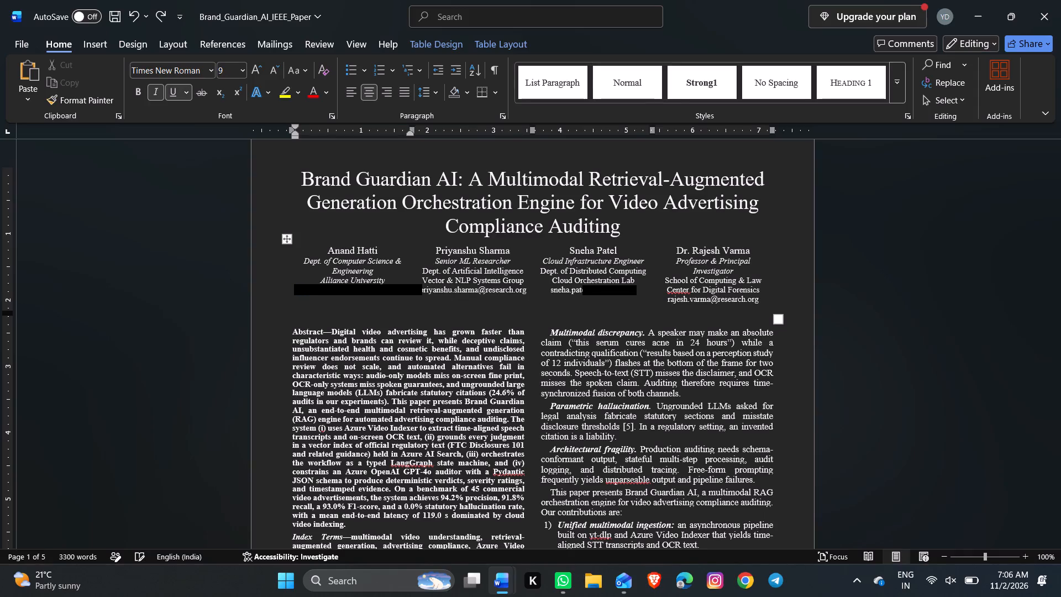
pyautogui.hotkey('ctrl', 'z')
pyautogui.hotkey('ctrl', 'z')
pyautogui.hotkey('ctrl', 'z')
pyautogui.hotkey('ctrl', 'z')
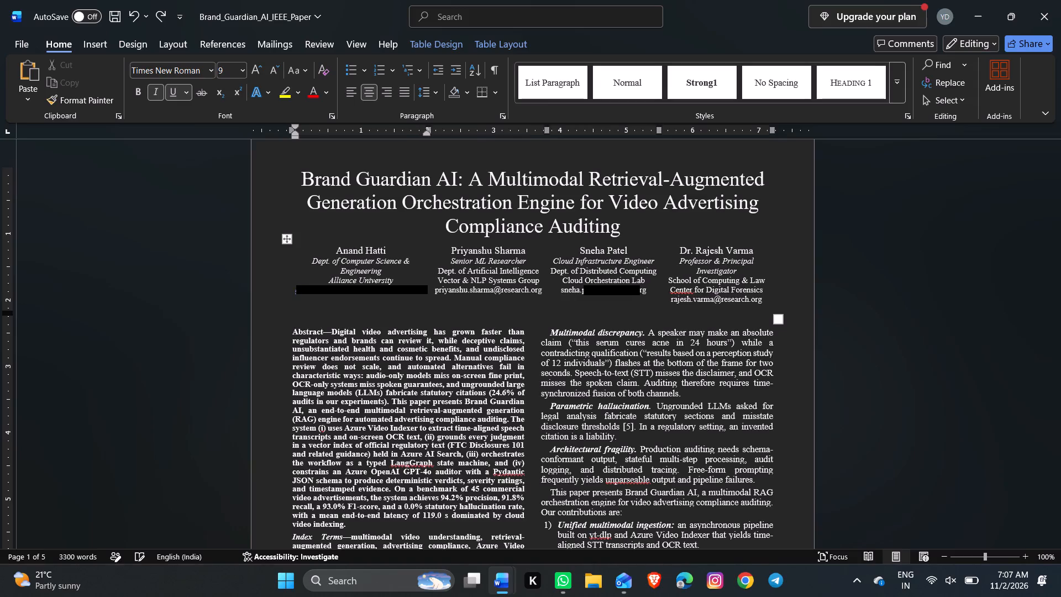
# Undo the pasting of the email and its new line below Alliance University in the first author's block.
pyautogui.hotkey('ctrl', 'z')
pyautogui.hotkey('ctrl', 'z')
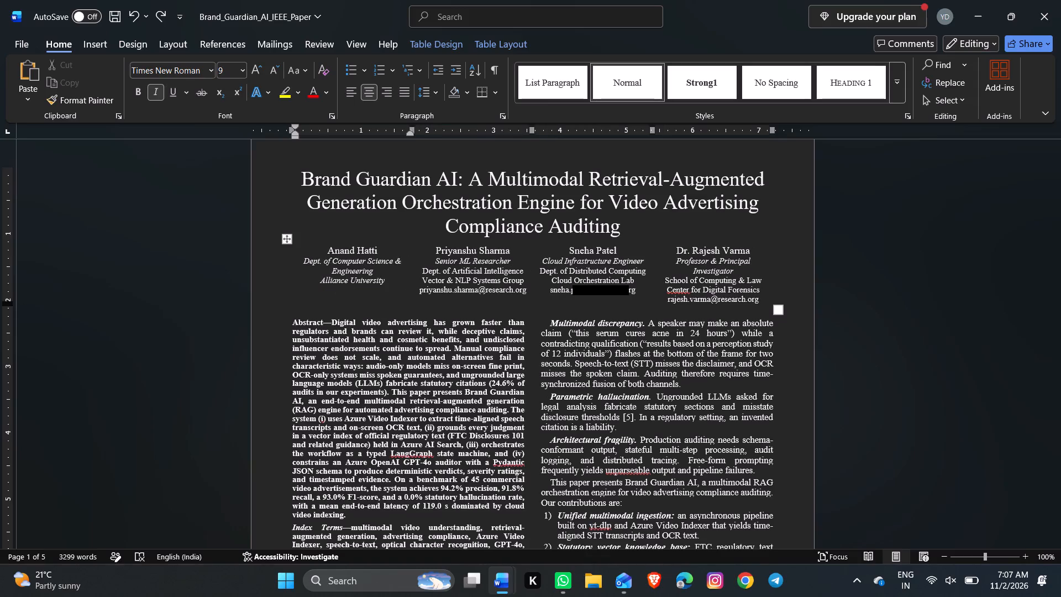
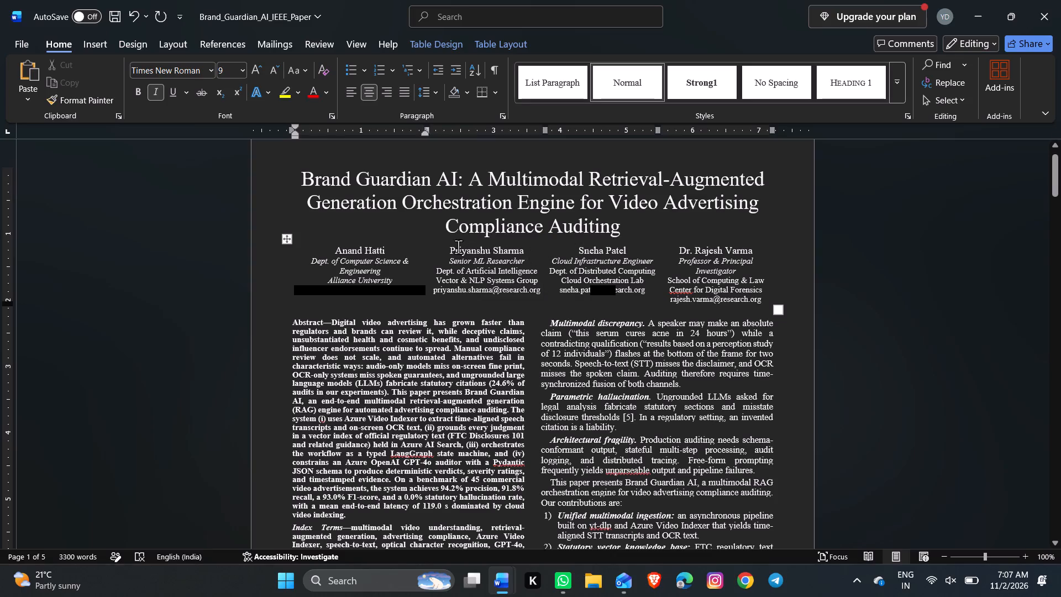
# Clear the second author's name above the Senior ML Researcher line in the Brand Guardian paper's author block.
pyautogui.click(526, 250)
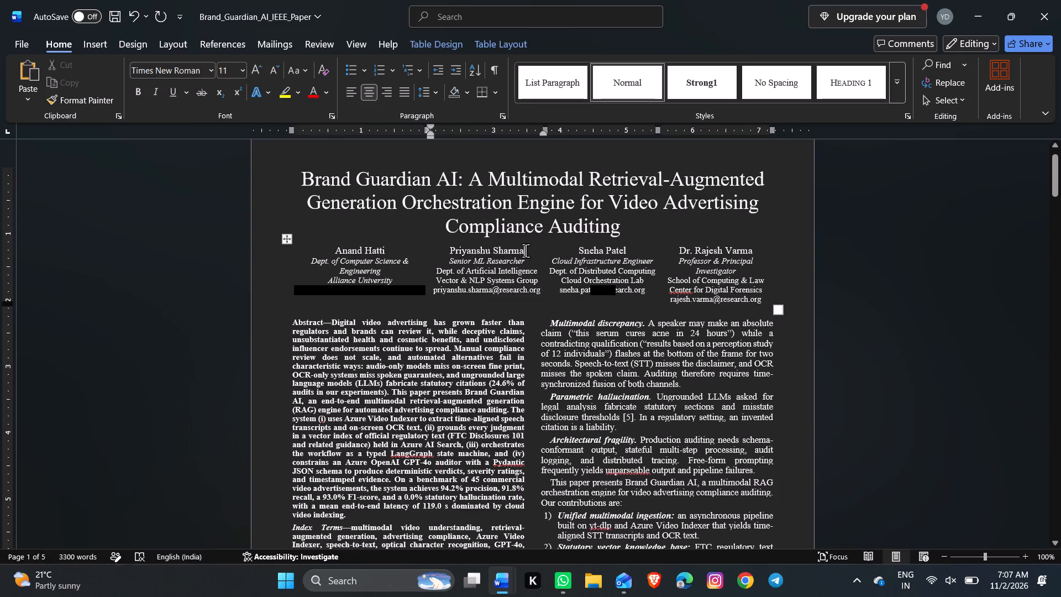
pyautogui.press('BackSpace')
pyautogui.press('BackSpace')
pyautogui.press('BackSpace')
pyautogui.press('BackSpace')
pyautogui.press('BackSpace')
pyautogui.press('BackSpace')
pyautogui.press('BackSpace')
pyautogui.press('BackSpace')
pyautogui.press('BackSpace')
pyautogui.press('BackSpace')
pyautogui.press('BackSpace')
pyautogui.press('BackSpace')
pyautogui.press('BackSpace')
pyautogui.press('BackSpace')
pyautogui.press('BackSpace')
pyautogui.press('BackSpace')
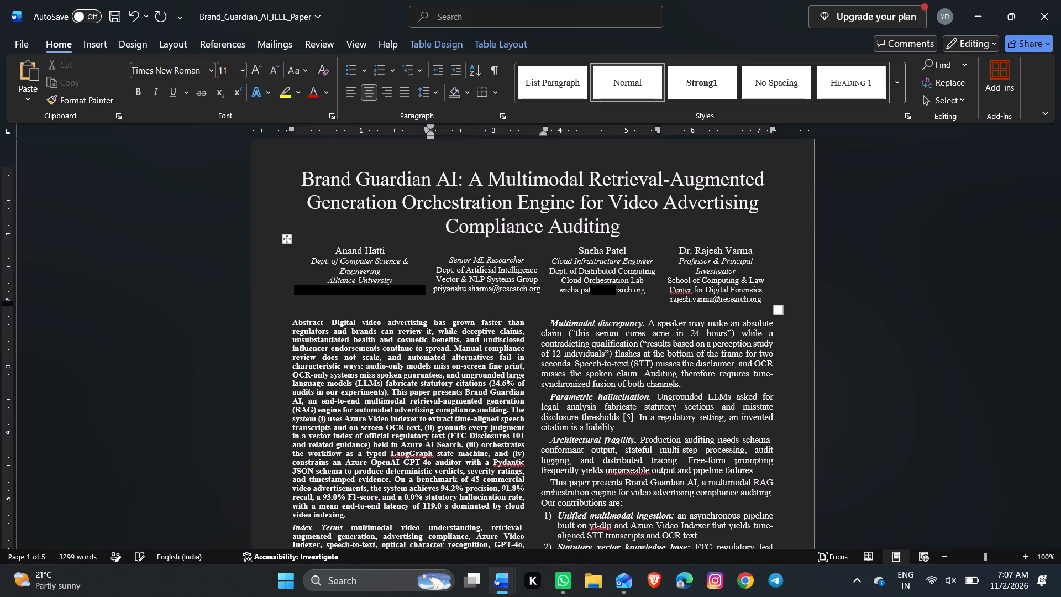
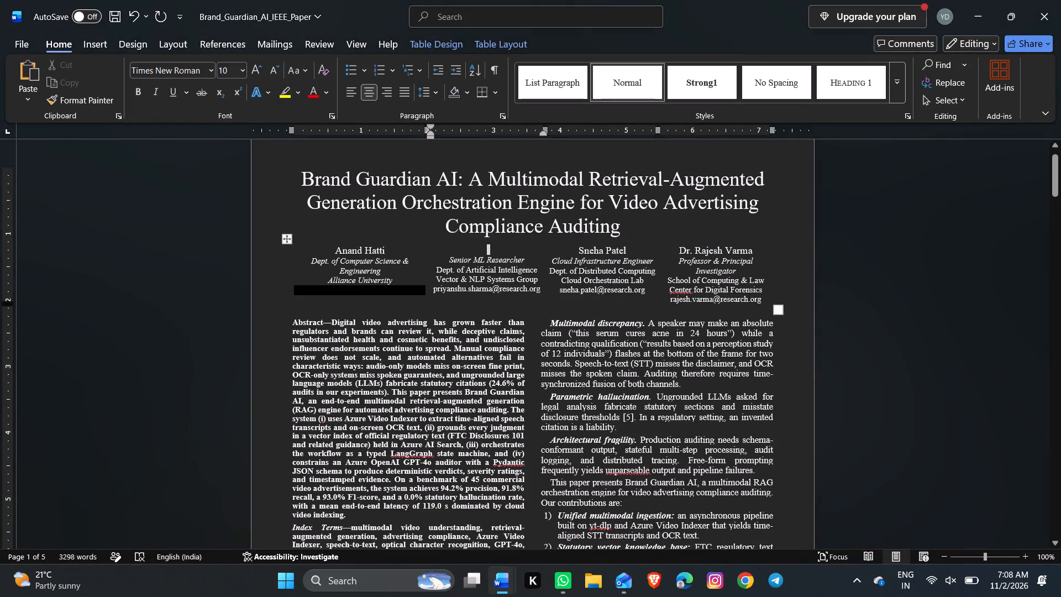
# Enter the new second author's first name and capitalised initial on the empty name line above Senior ML Researcher.
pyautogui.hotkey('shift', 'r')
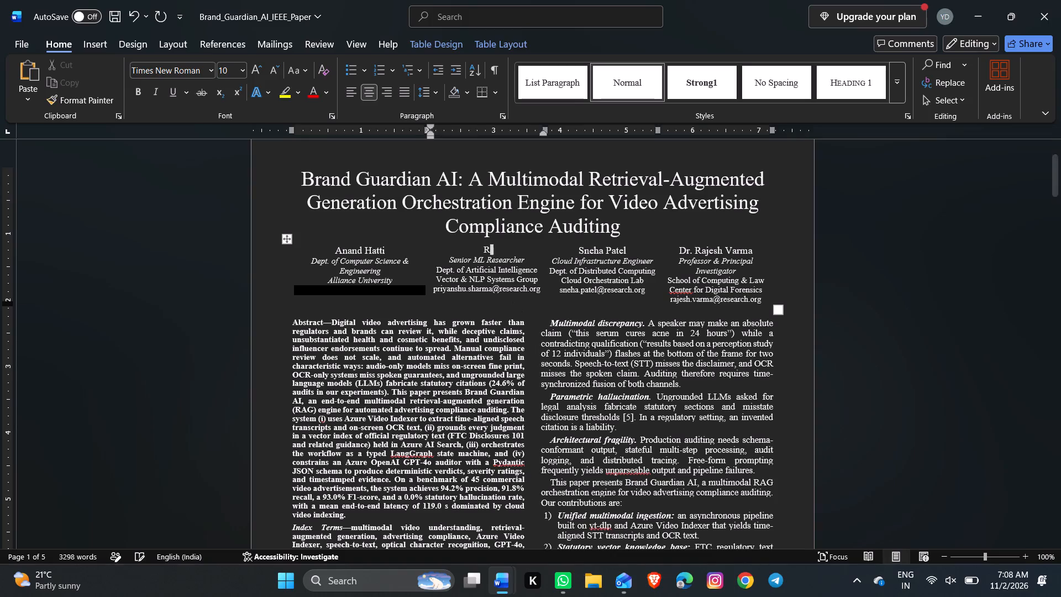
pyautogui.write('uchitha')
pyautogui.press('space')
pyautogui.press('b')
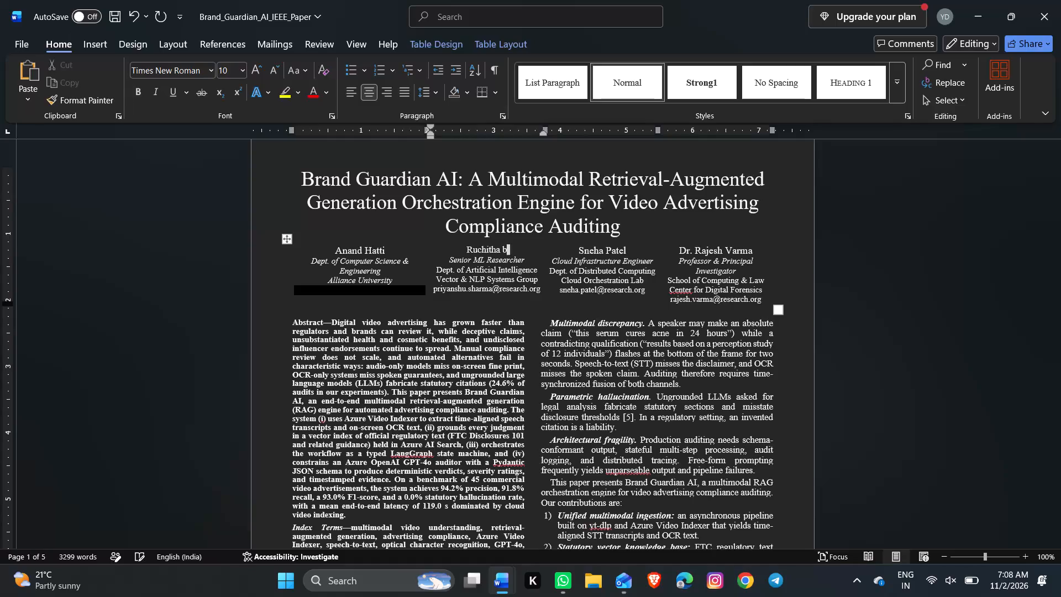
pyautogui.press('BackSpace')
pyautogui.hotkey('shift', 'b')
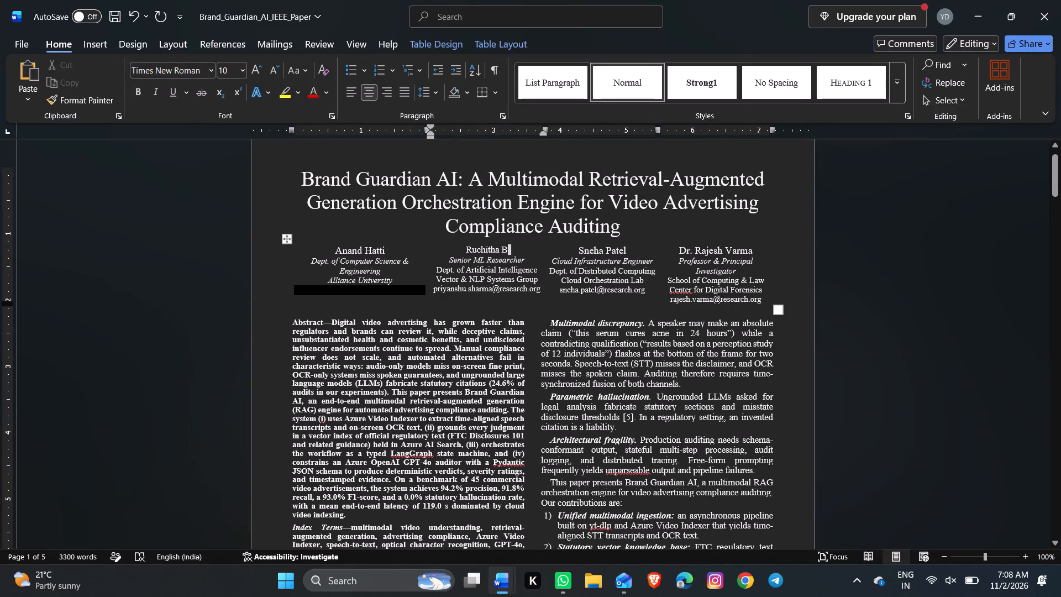
# Copy the first author's Dept. of Computer Science & Engineering and Alliance University lines over the second author's role and affiliation lines.
pyautogui.moveTo(308, 260); pyautogui.dragTo(380, 280)
pyautogui.hotkey('ctrl', 'c')
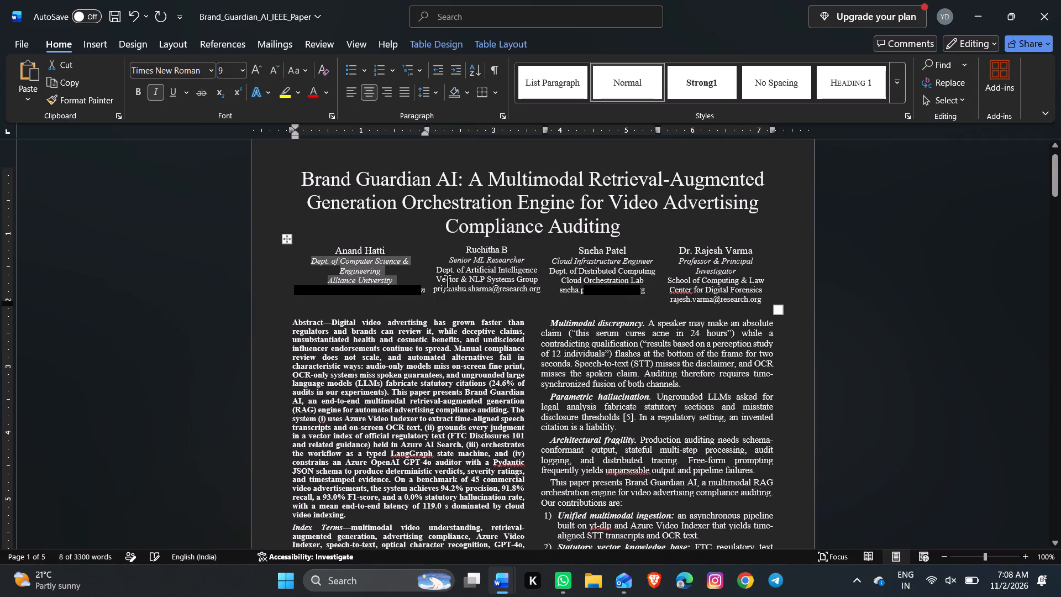
pyautogui.moveTo(450, 259); pyautogui.dragTo(538, 276)
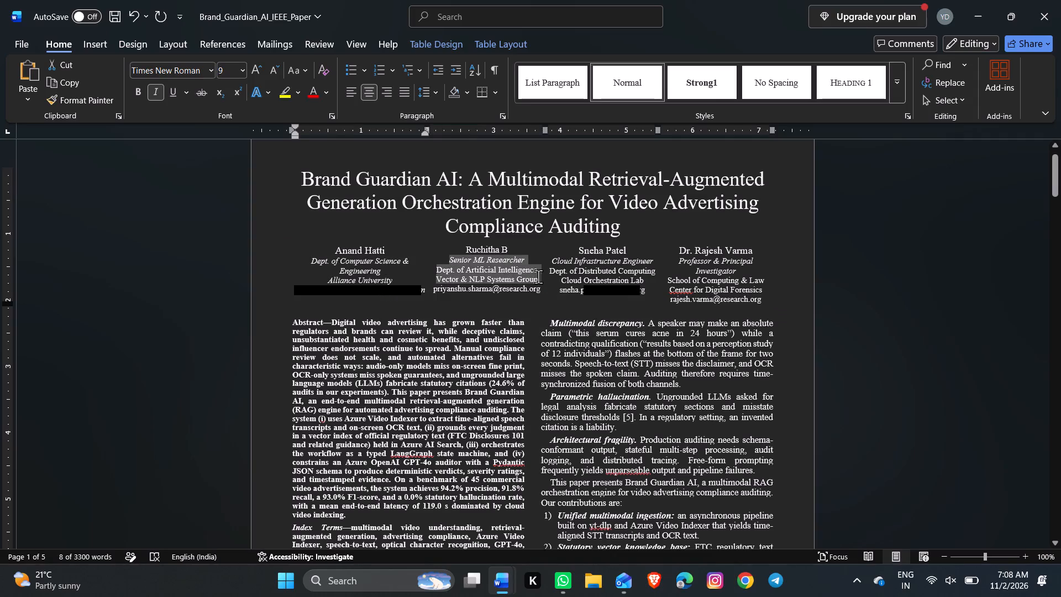
pyautogui.moveTo(538, 276); pyautogui.dragTo(539, 276)
pyautogui.hotkey('ctrl', 'v')
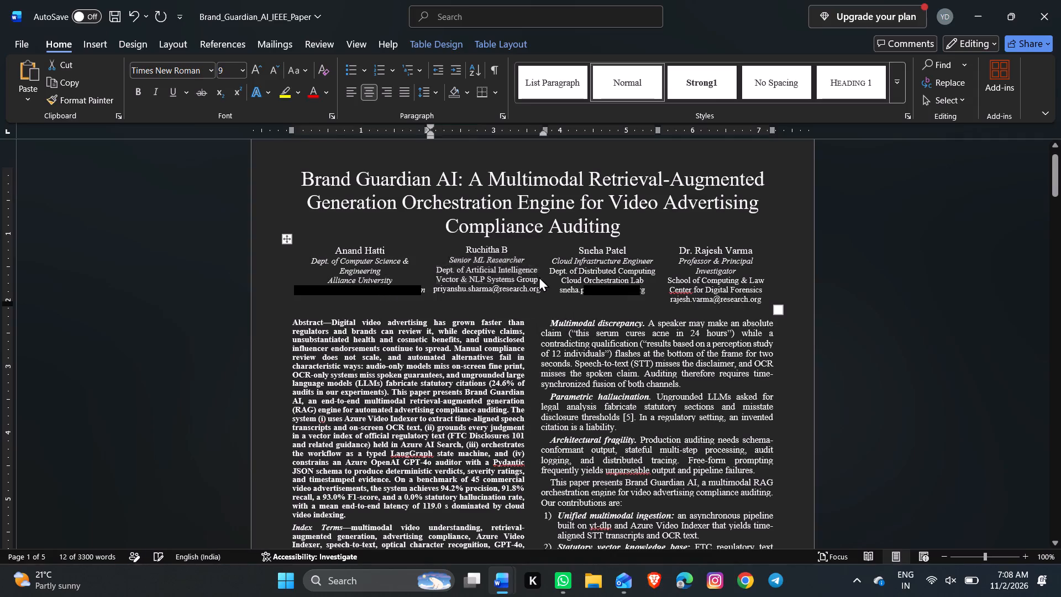
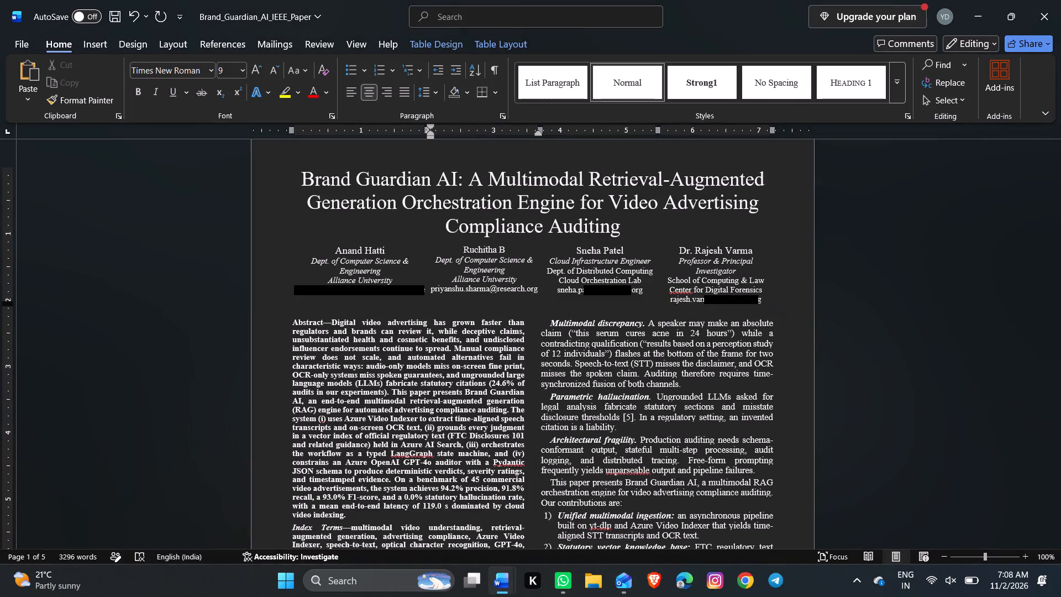
# Undo the last edit and paste the copied email over the second author's email below Alliance University.
pyautogui.hotkey('ctrl', 'z')
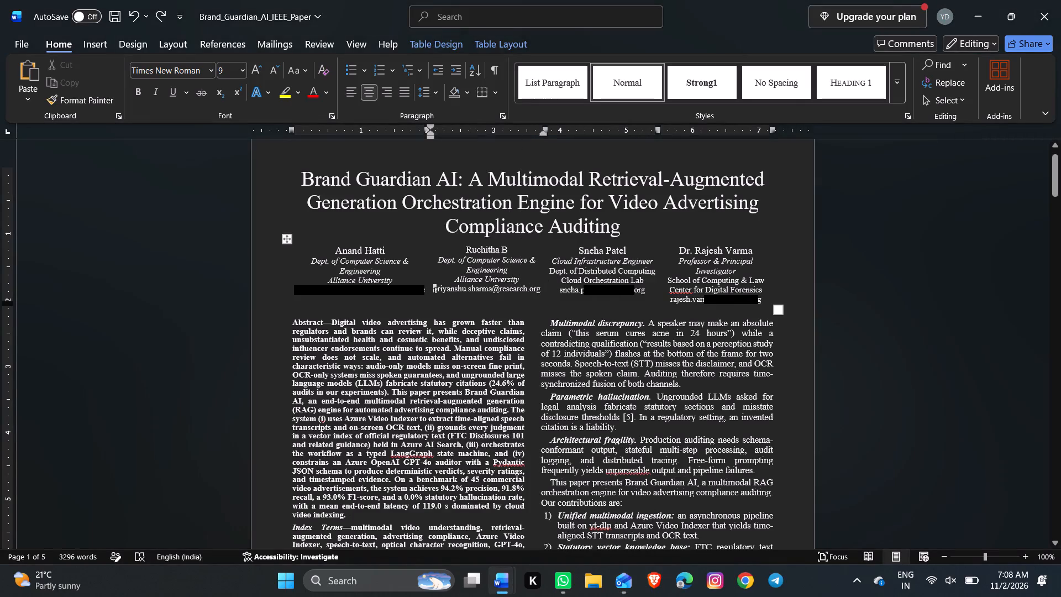
pyautogui.moveTo(543, 289); pyautogui.dragTo(445, 289)
pyautogui.hotkey('ctrl', 'v')
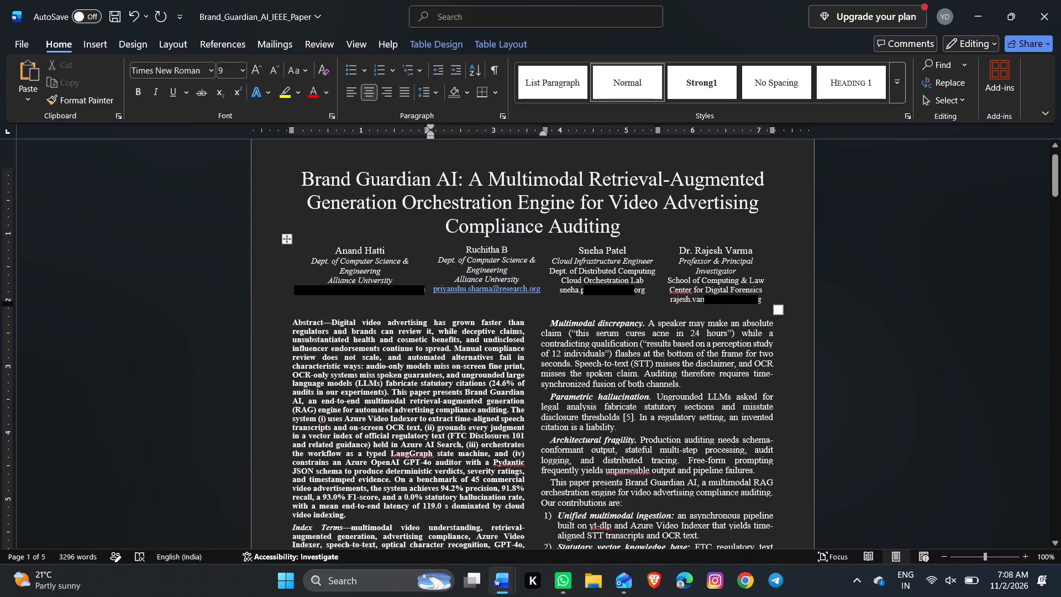
# Replace the second author's old email with the copied email below Alliance University.
pyautogui.hotkey('ctrl', 'z')
pyautogui.press('BackSpace')
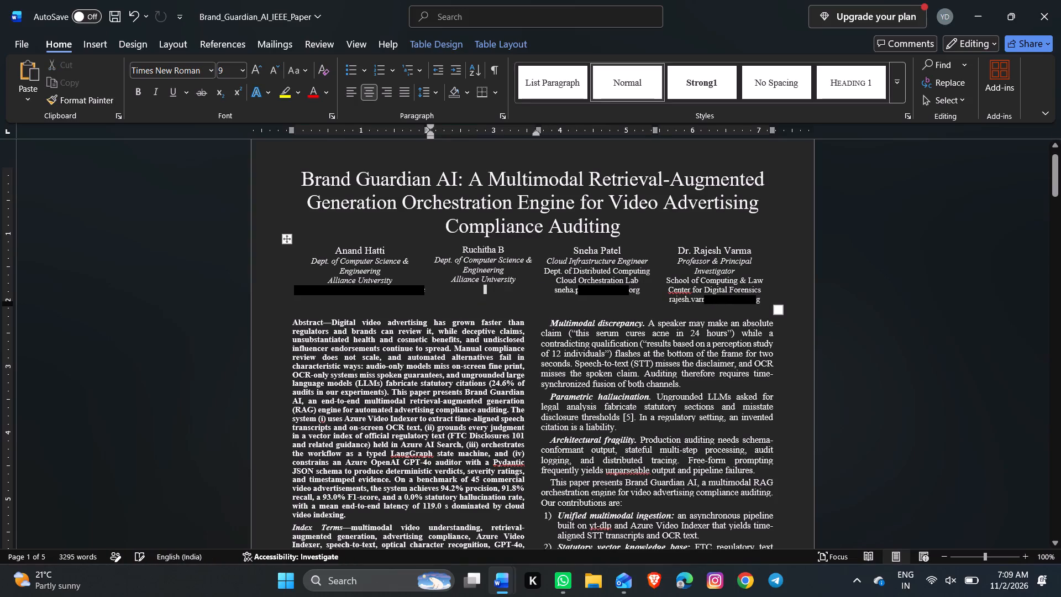
pyautogui.hotkey('ctrl', 'v')
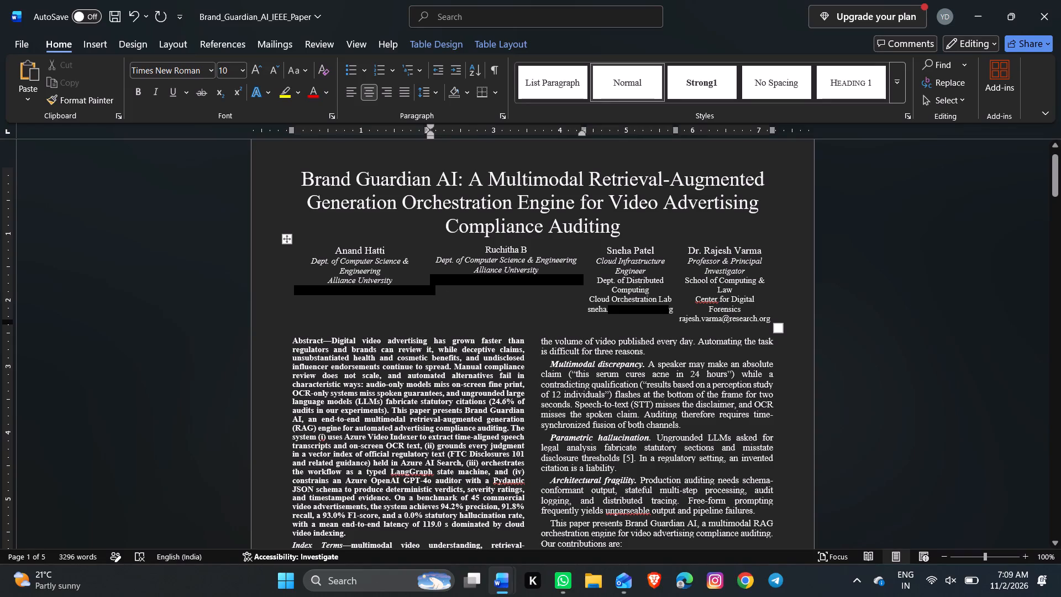
# Use Format Painter to apply the first author's email formatting to the second author's email line.
pyautogui.moveTo(423, 290); pyautogui.dragTo(343, 299)
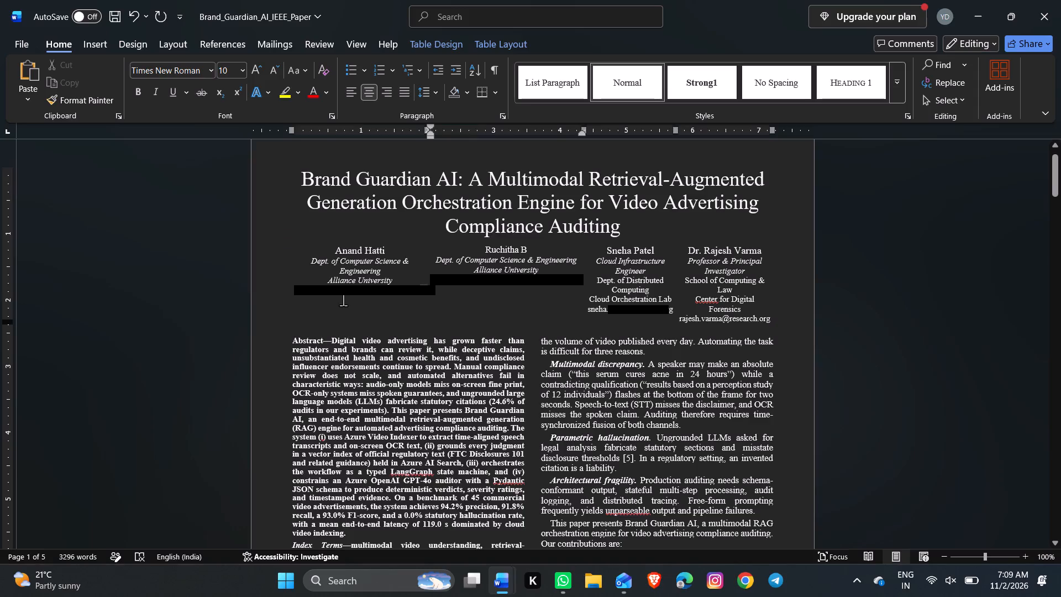
pyautogui.moveTo(343, 299); pyautogui.dragTo(296, 291)
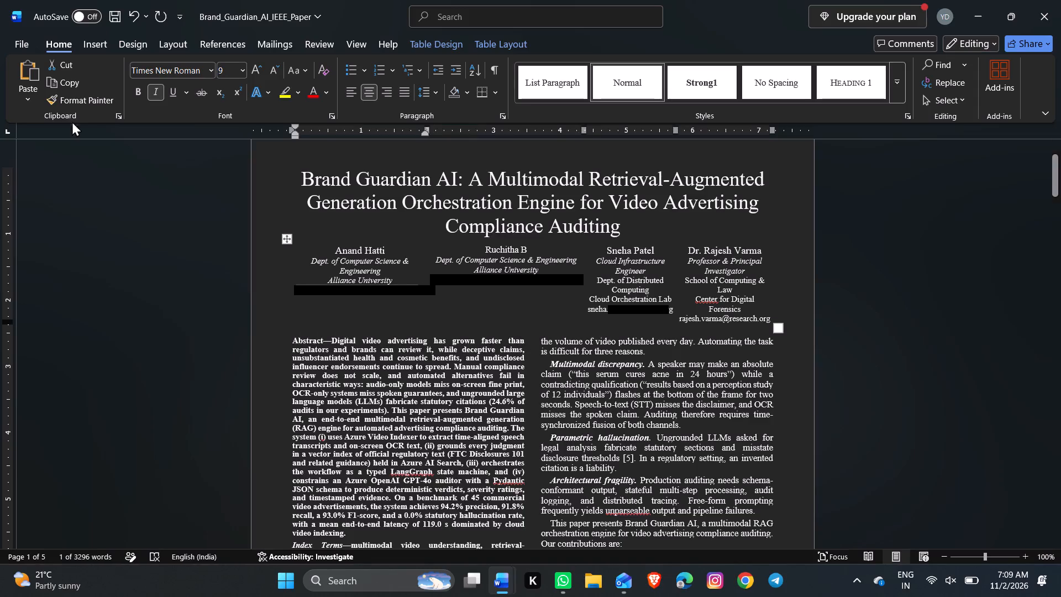
pyautogui.click(62, 101)
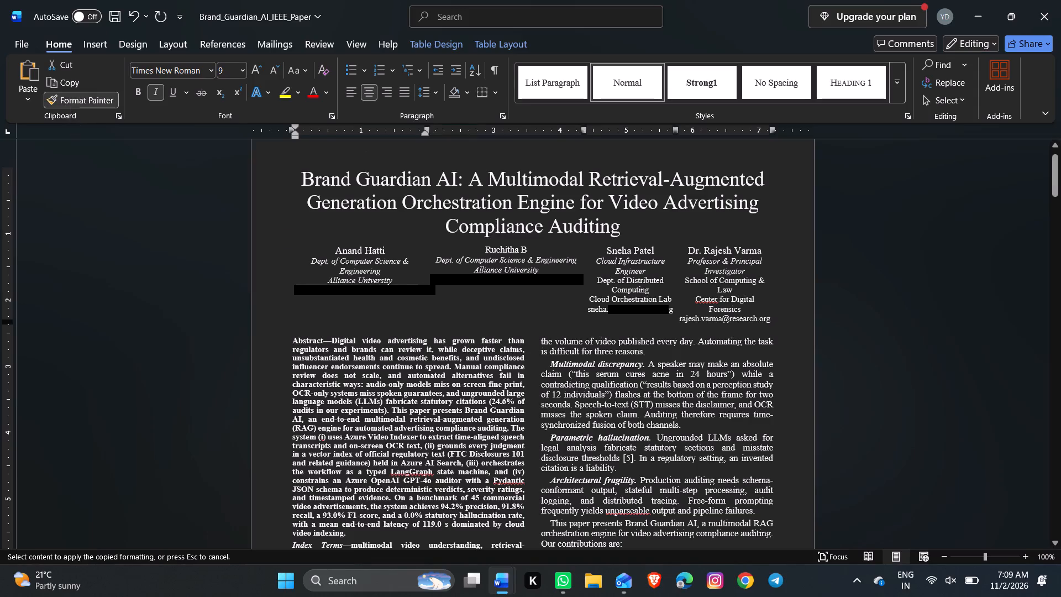
pyautogui.moveTo(581, 280); pyautogui.dragTo(545, 283)
pyautogui.moveTo(545, 283); pyautogui.dragTo(460, 283)
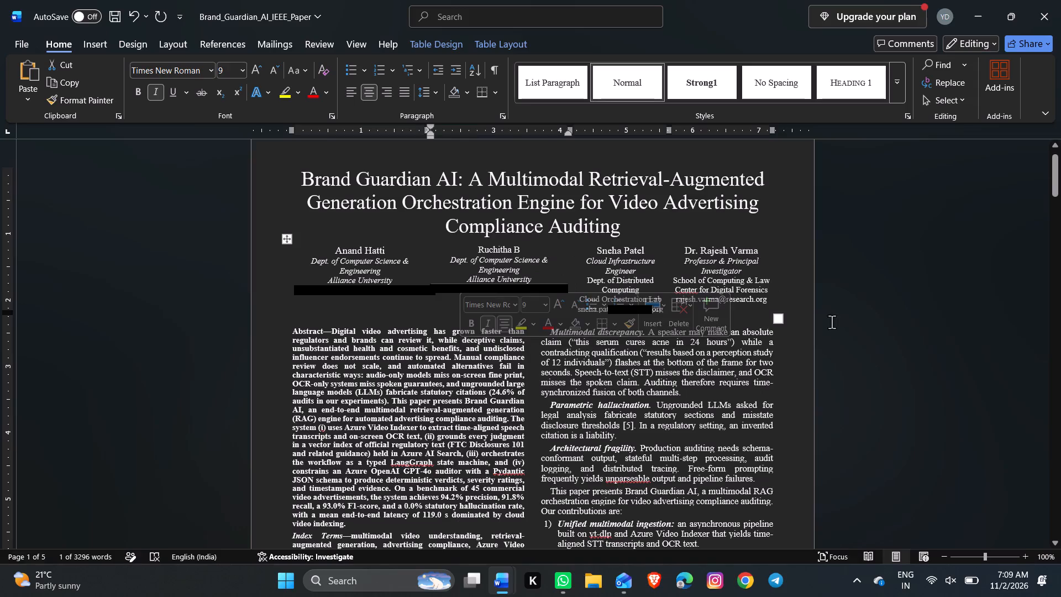
pyautogui.click(908, 270)
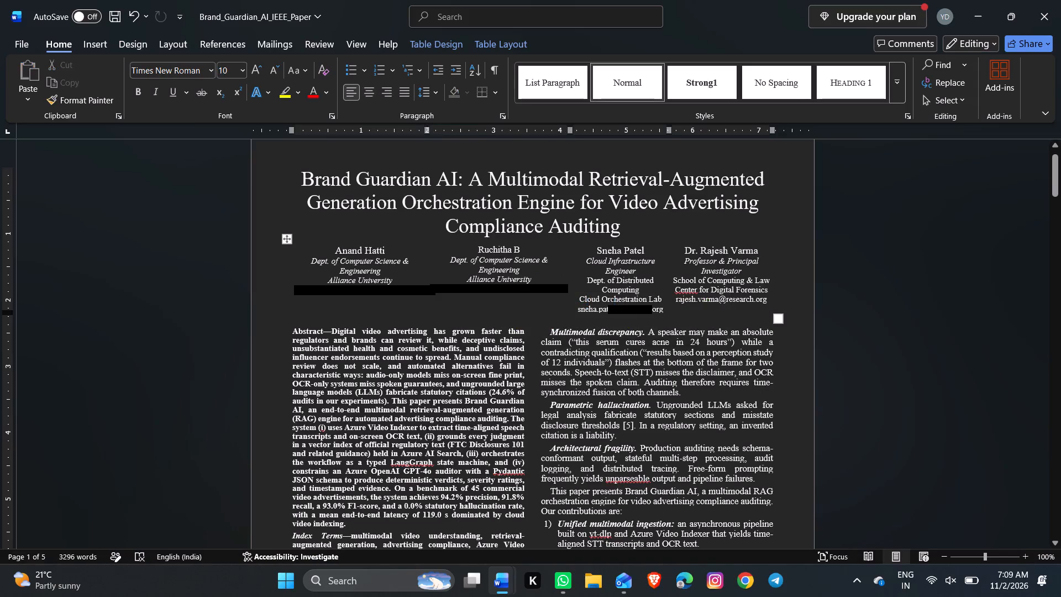
# Replace the third author's name in the author block with the new author's first name and initial.
pyautogui.click(645, 252)
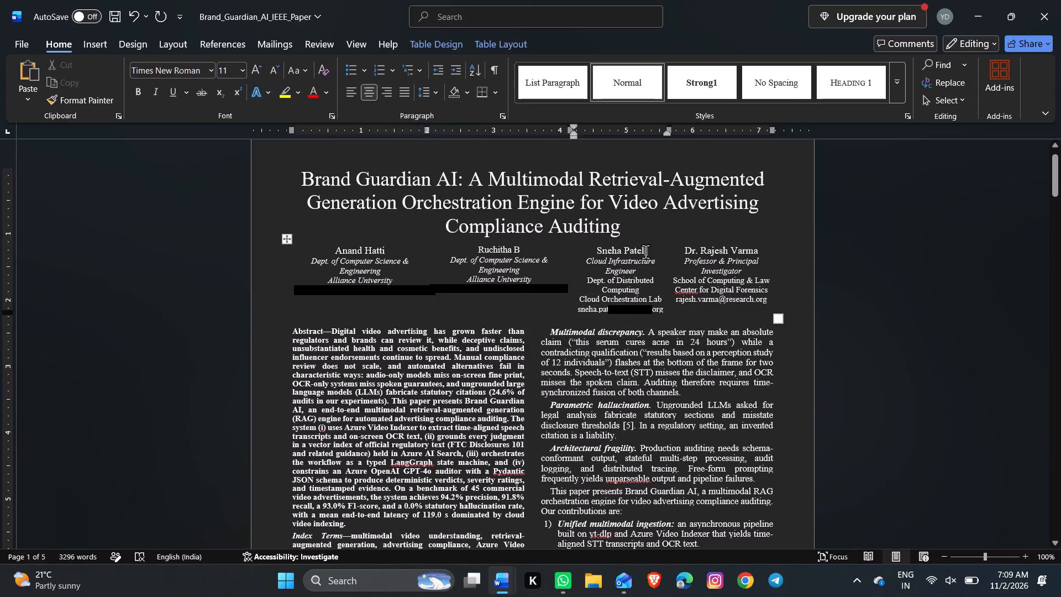
pyautogui.press('BackSpace')
pyautogui.press('BackSpace')
pyautogui.press('BackSpace')
pyautogui.press('BackSpace')
pyautogui.press('BackSpace')
pyautogui.press('BackSpace')
pyautogui.press('BackSpace')
pyautogui.press('BackSpace')
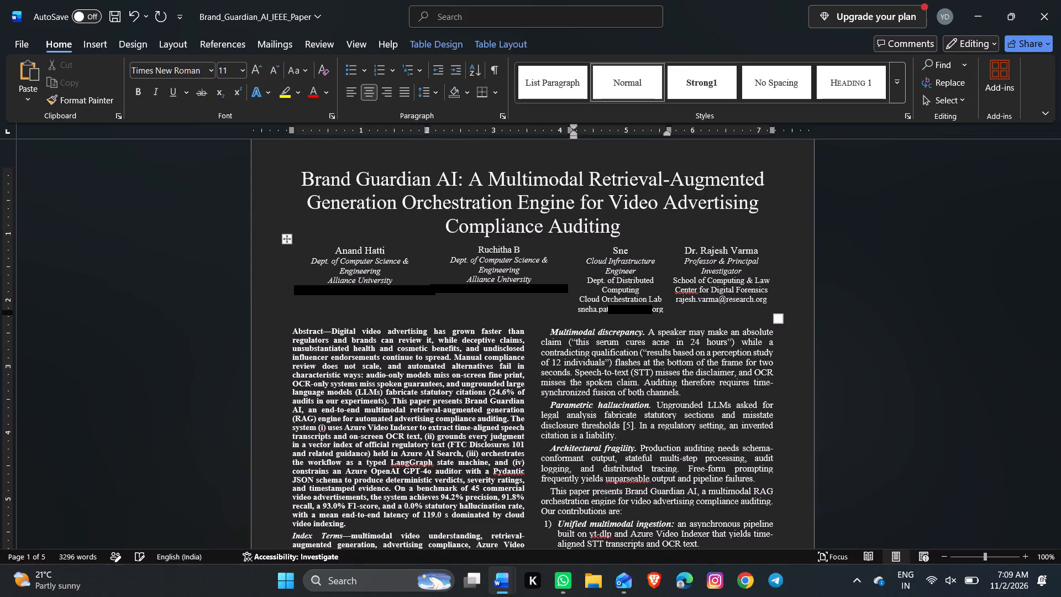
pyautogui.press('BackSpace')
pyautogui.press('BackSpace')
pyautogui.press('BackSpace')
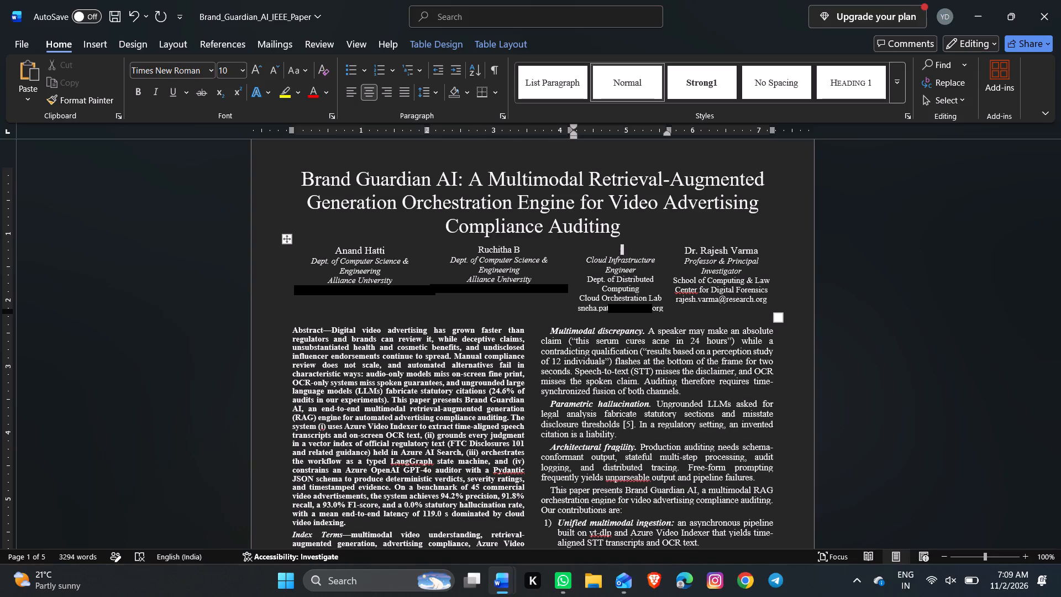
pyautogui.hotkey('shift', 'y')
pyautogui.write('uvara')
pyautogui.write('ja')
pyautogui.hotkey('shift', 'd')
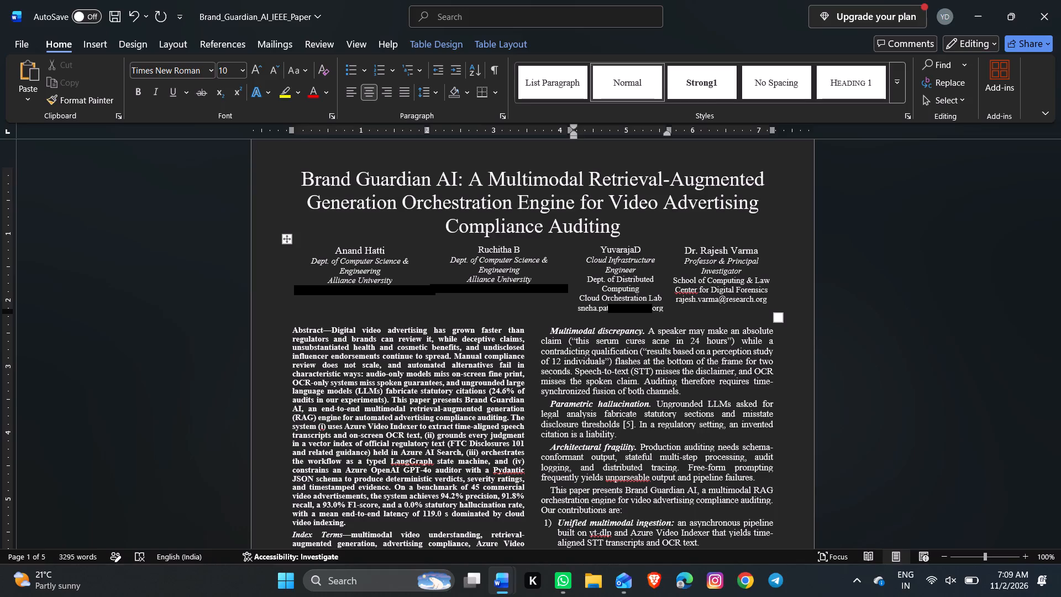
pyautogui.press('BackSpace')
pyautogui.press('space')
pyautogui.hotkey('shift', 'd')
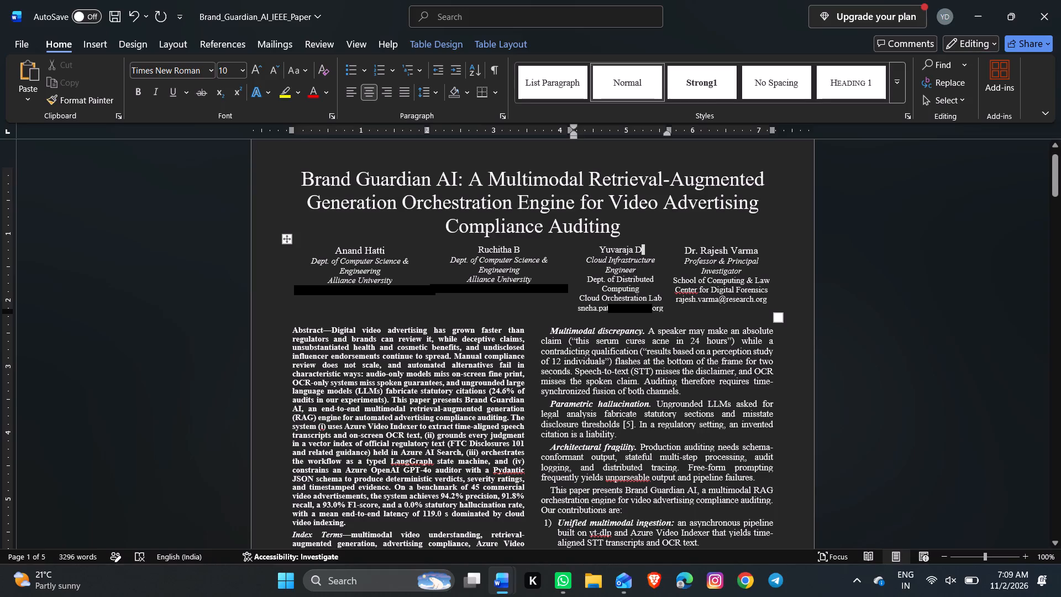
# Copy the second author's department and Alliance University lines.
pyautogui.moveTo(534, 280); pyautogui.dragTo(459, 256)
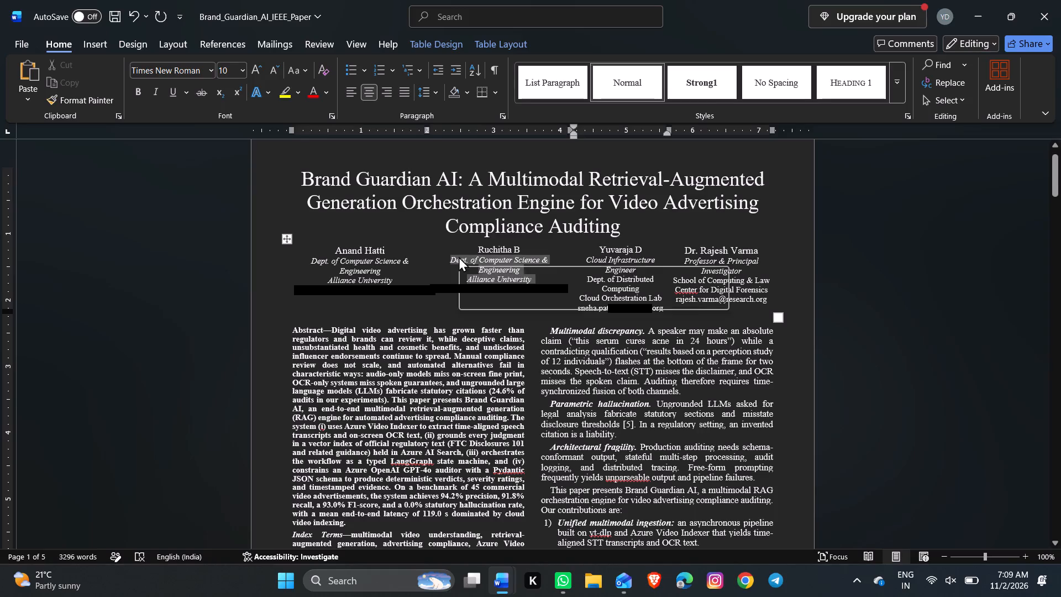
pyautogui.hotkey('ctrl', 'c')
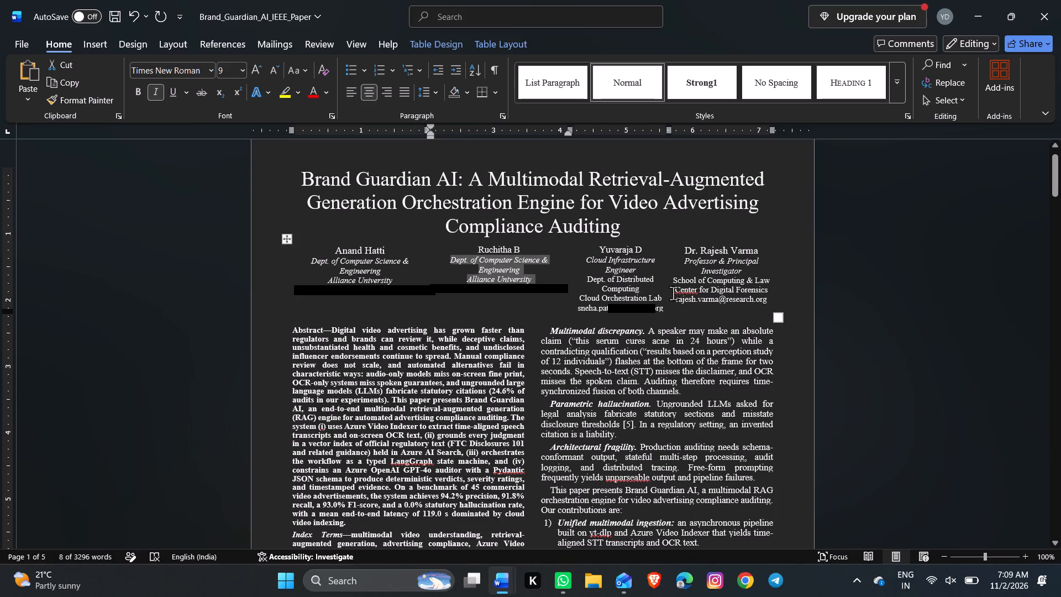
# Slightly narrow the third author's column by adjusting its border with the fourth author's column.
pyautogui.moveTo(668, 296); pyautogui.dragTo(606, 277)
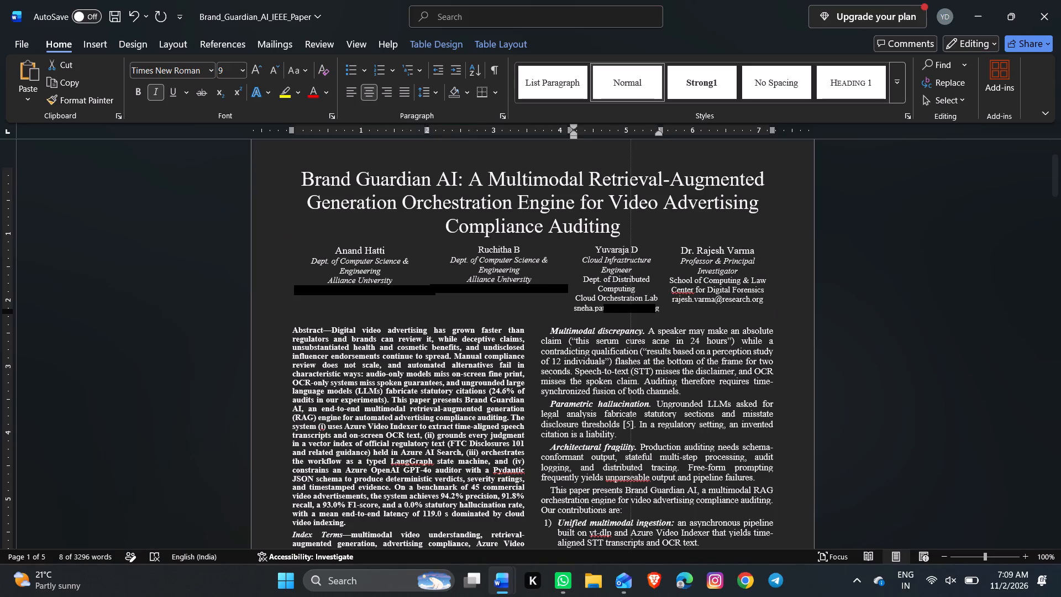
pyautogui.moveTo(606, 277); pyautogui.dragTo(680, 271)
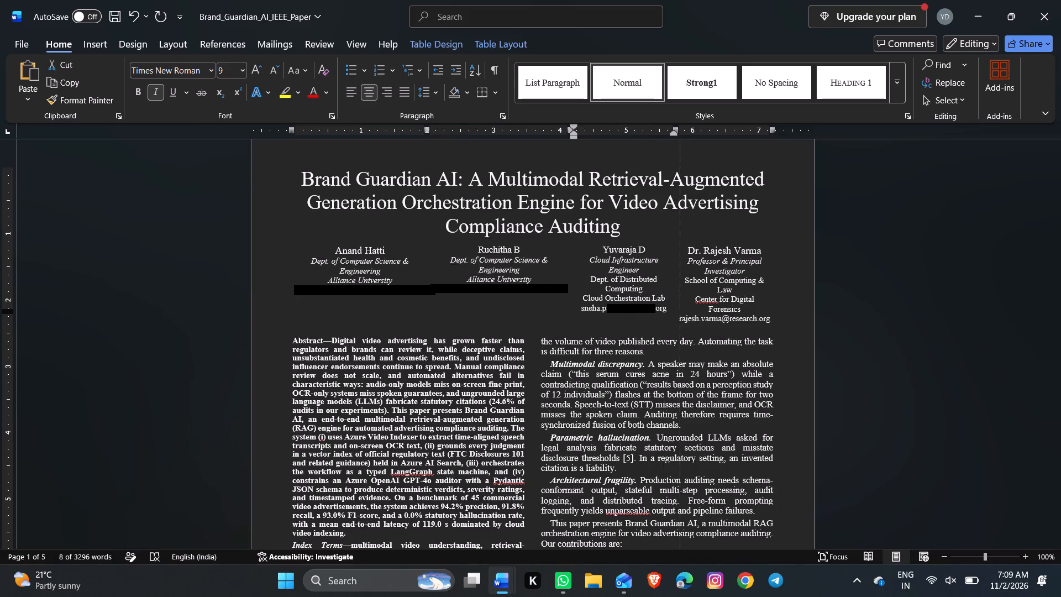
pyautogui.moveTo(680, 271); pyautogui.dragTo(671, 271)
pyautogui.click(437, 276)
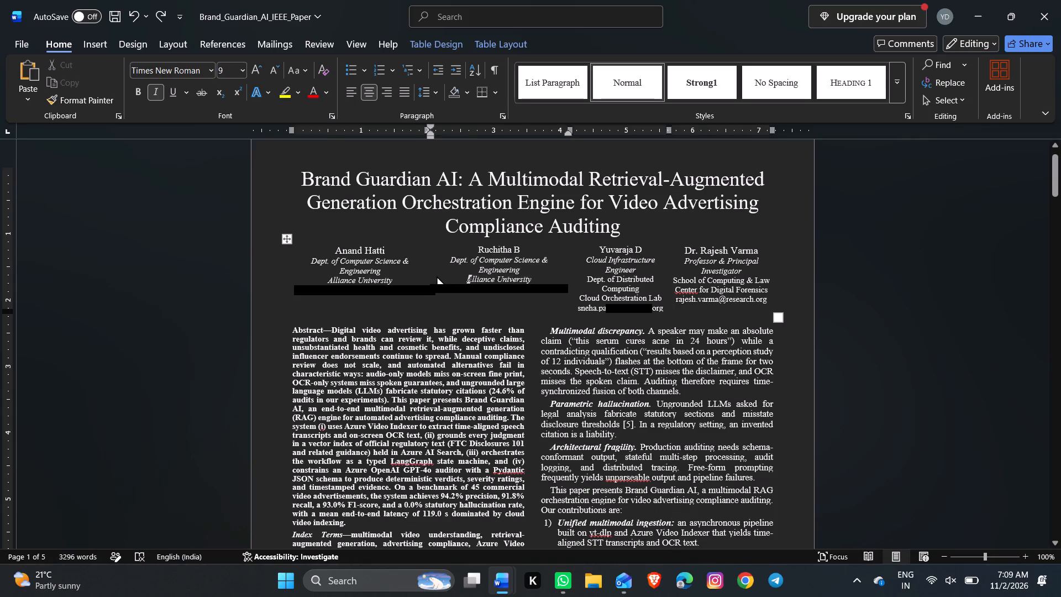
pyautogui.moveTo(429, 274); pyautogui.dragTo(462, 277)
pyautogui.click(496, 278)
pyautogui.moveTo(668, 309); pyautogui.dragTo(654, 280)
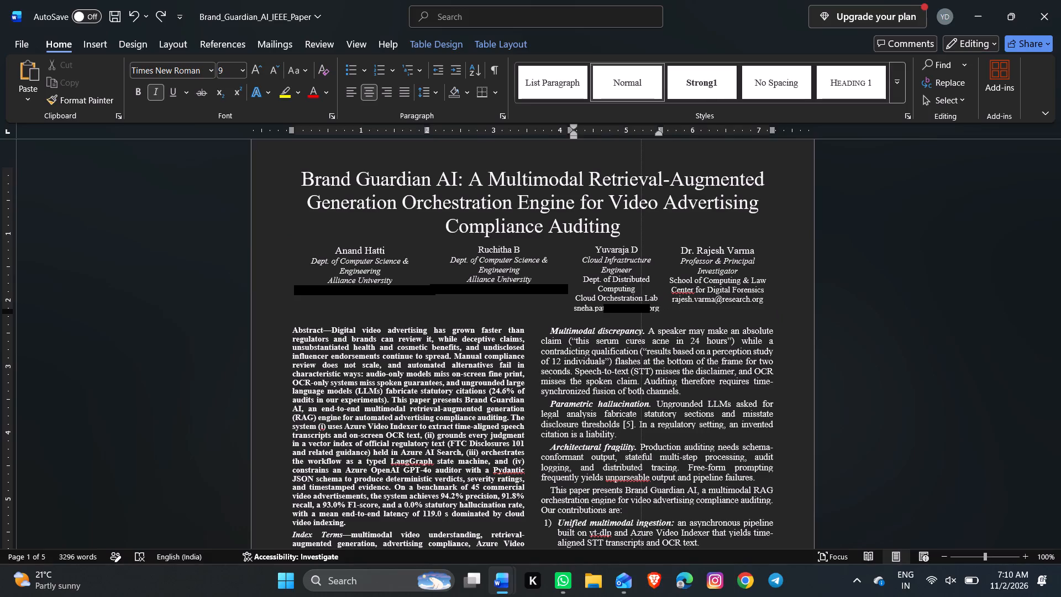
pyautogui.moveTo(654, 280); pyautogui.dragTo(665, 279)
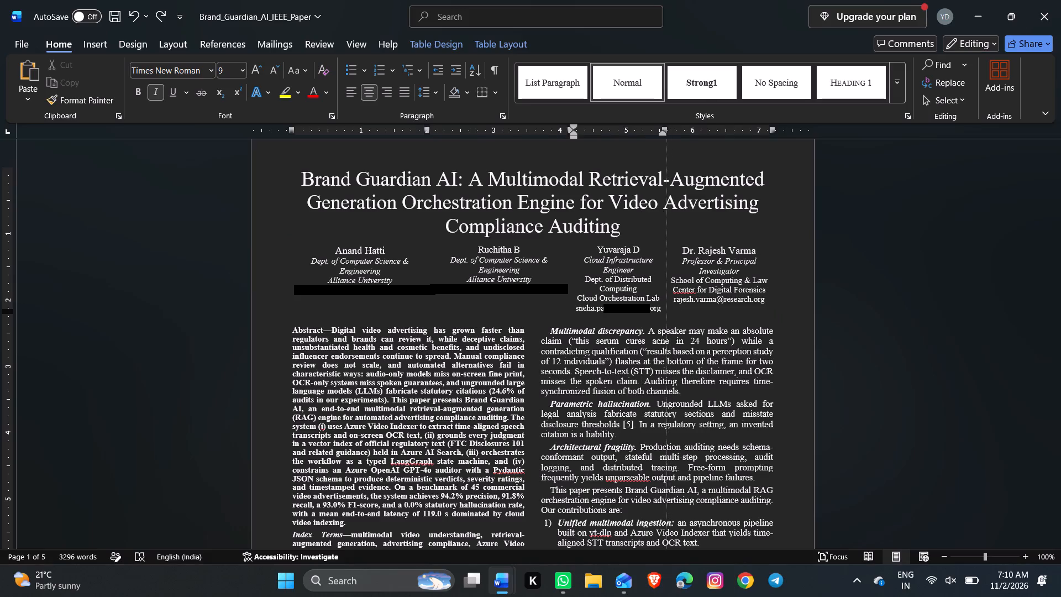
pyautogui.moveTo(665, 279); pyautogui.dragTo(664, 279)
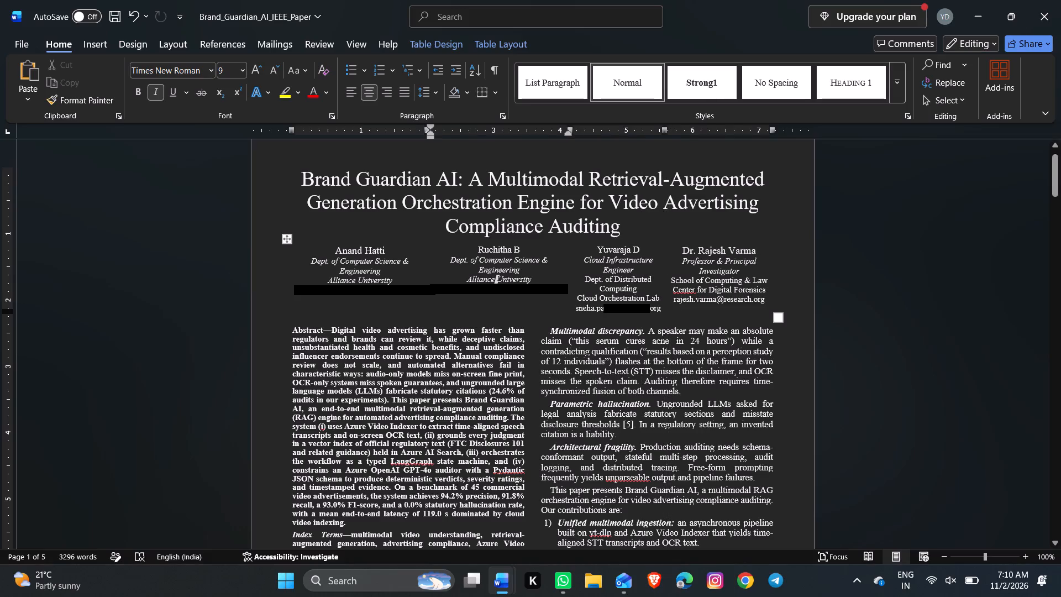
# Replace the third author's role, department and lab lines with the copied department and Alliance University lines.
pyautogui.moveTo(586, 258); pyautogui.dragTo(601, 265)
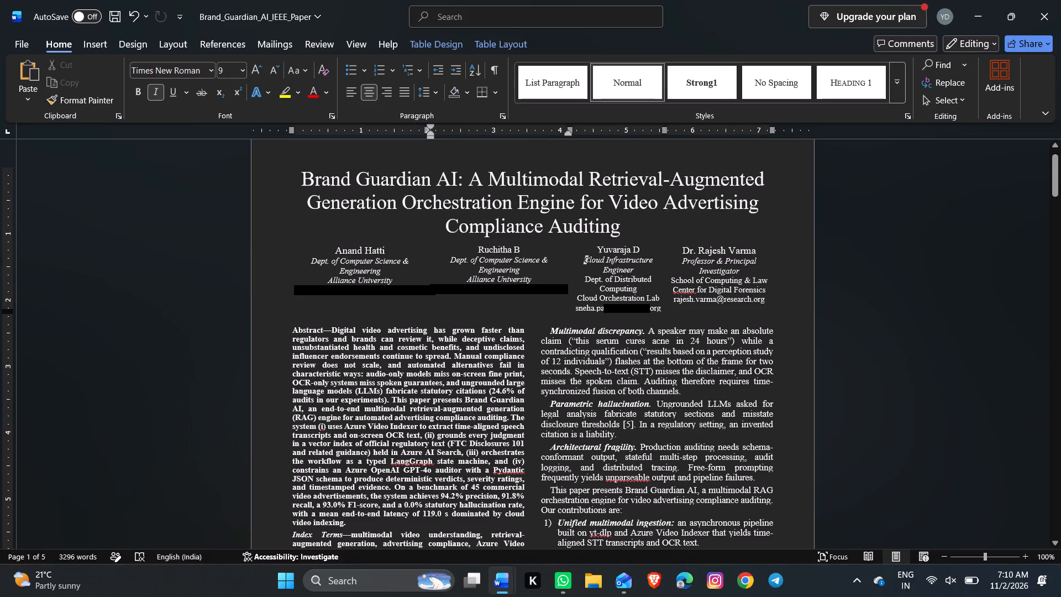
pyautogui.moveTo(601, 265); pyautogui.dragTo(658, 295)
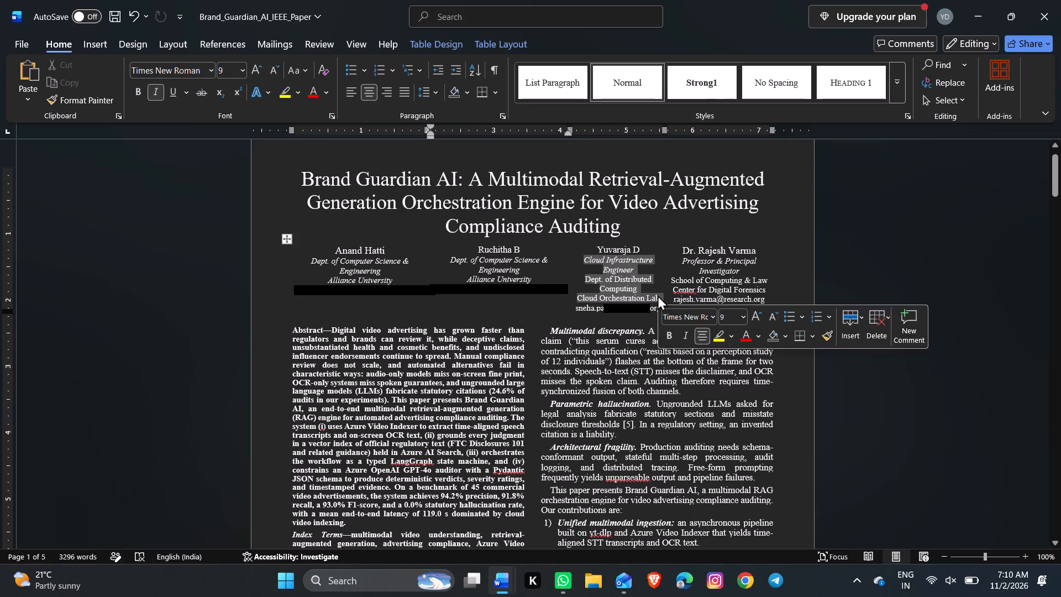
pyautogui.hotkey('ctrl', 'v')
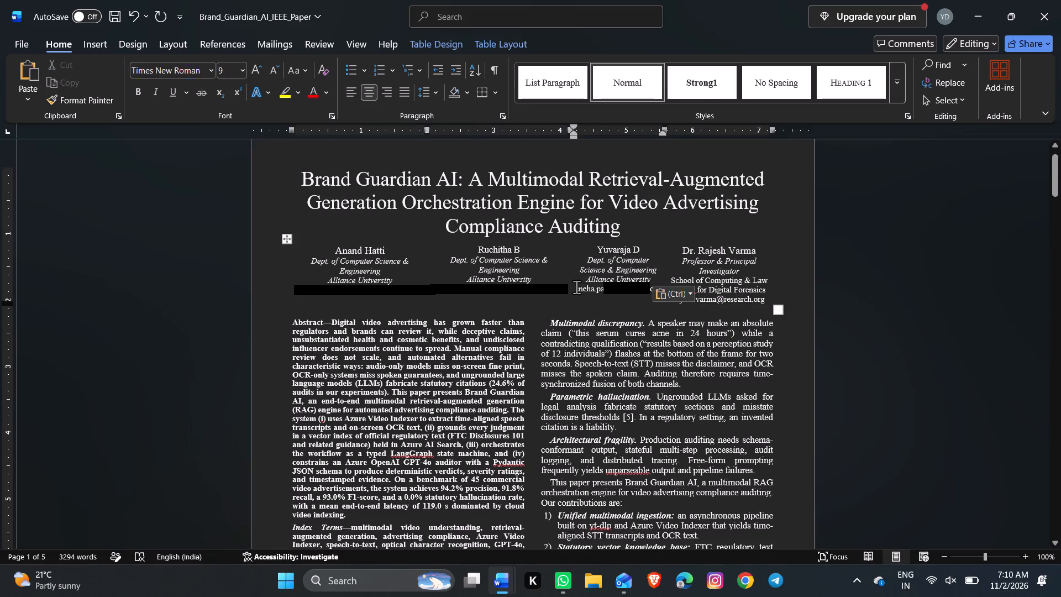
# Delete the third author's old email and enter the new author's email address below Alliance University.
pyautogui.moveTo(576, 287); pyautogui.dragTo(669, 287)
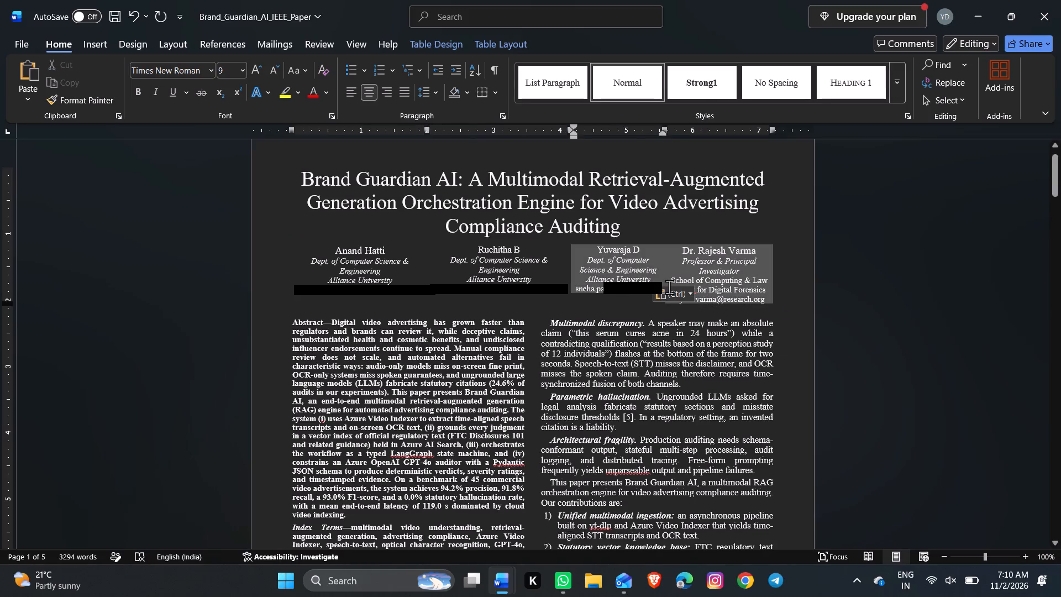
pyautogui.moveTo(669, 287); pyautogui.dragTo(659, 298)
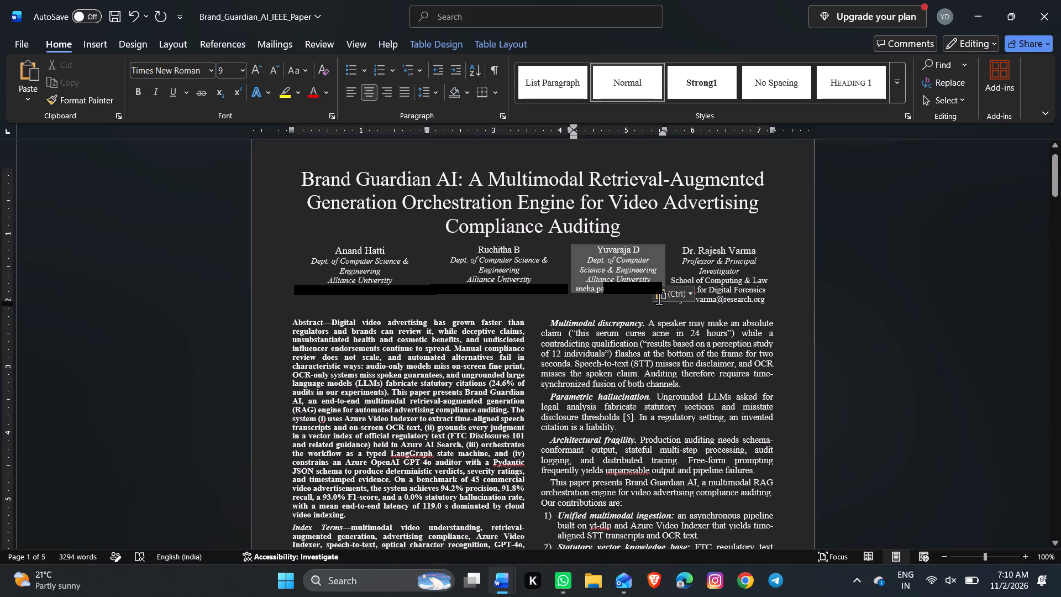
pyautogui.moveTo(659, 298); pyautogui.dragTo(636, 305)
pyautogui.click(636, 305)
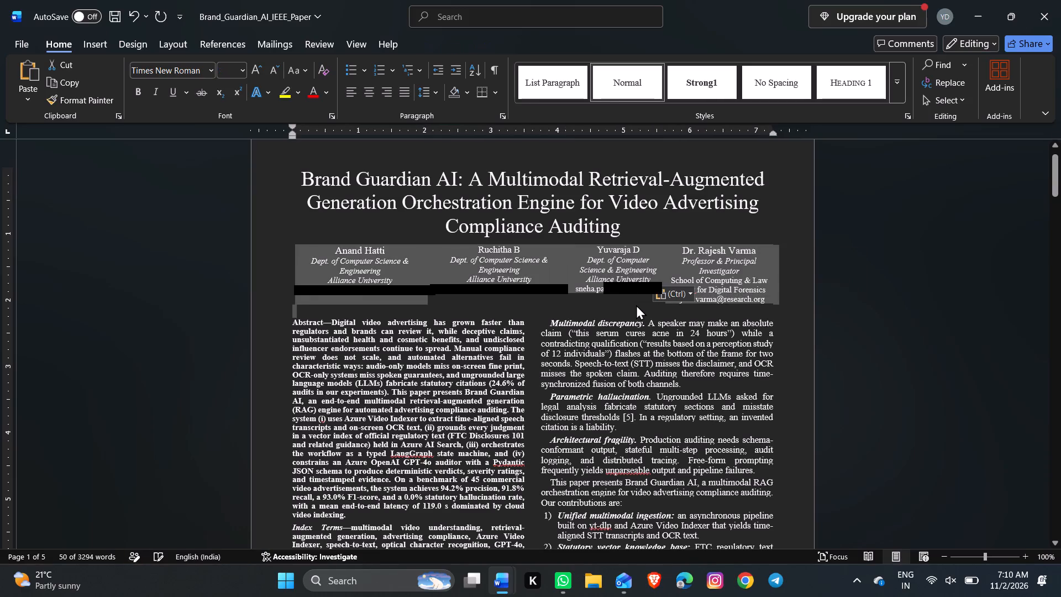
pyautogui.click(664, 257)
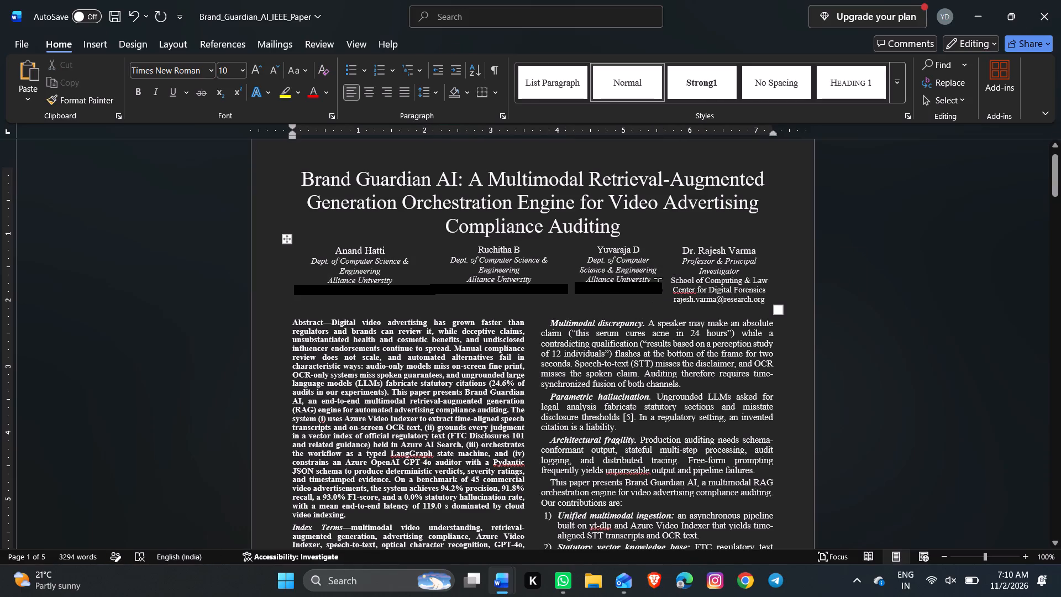
pyautogui.moveTo(663, 290); pyautogui.dragTo(607, 292)
pyautogui.moveTo(607, 292); pyautogui.dragTo(584, 292)
pyautogui.press('BackSpace')
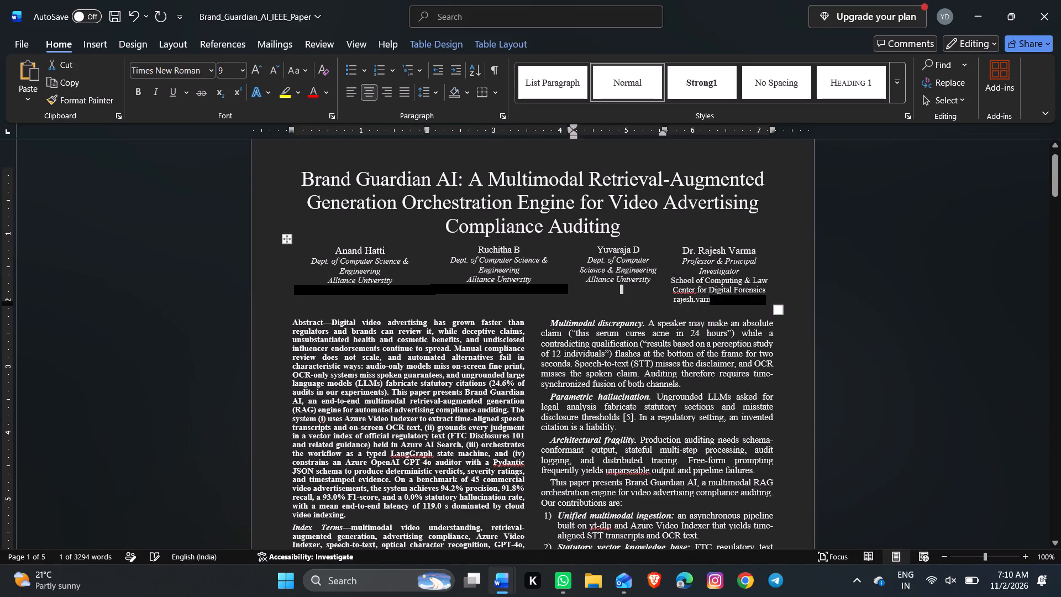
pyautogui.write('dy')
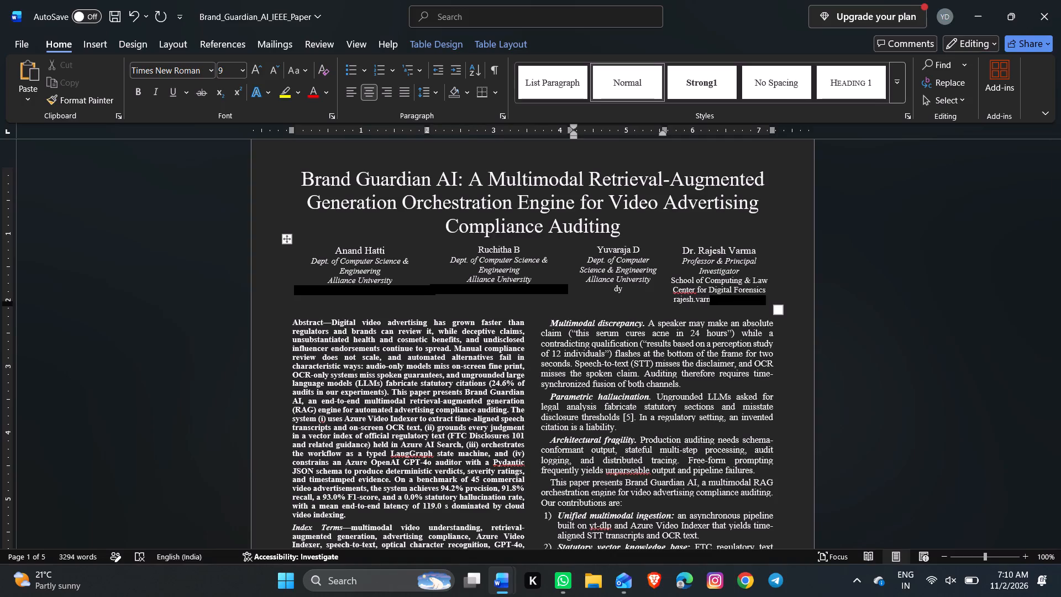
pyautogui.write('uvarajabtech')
# Continue the third author's email address below Alliance University, adding the remaining ID digits and the university's email domain.
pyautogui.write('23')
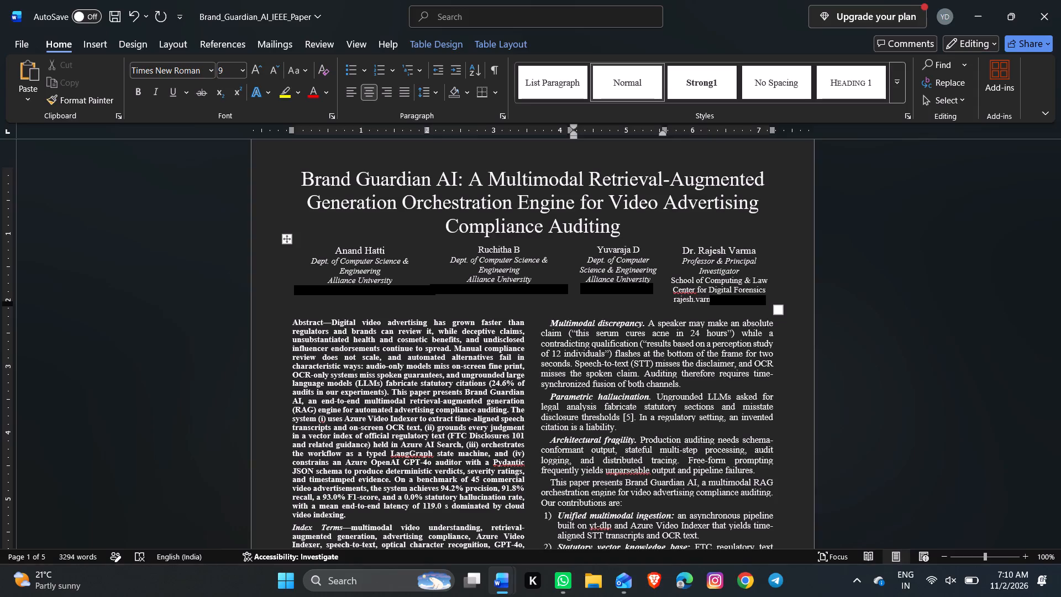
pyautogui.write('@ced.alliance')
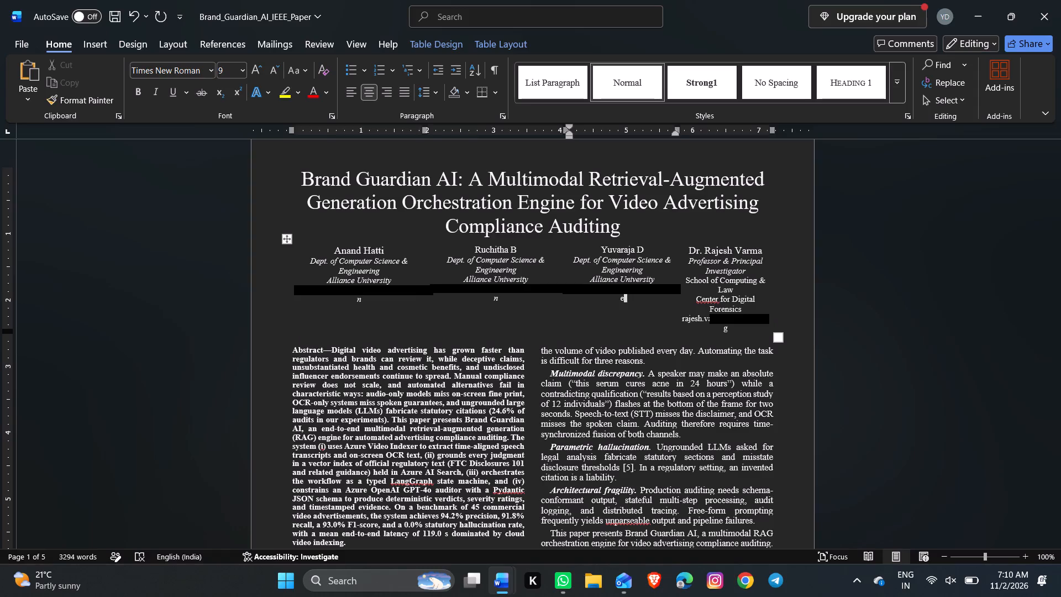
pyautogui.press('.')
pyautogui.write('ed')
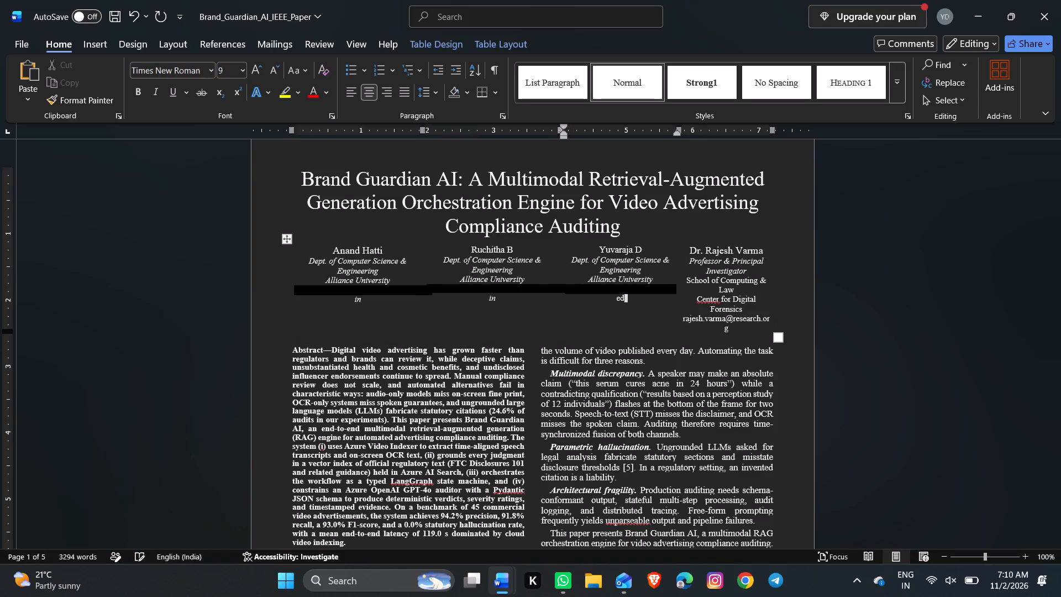
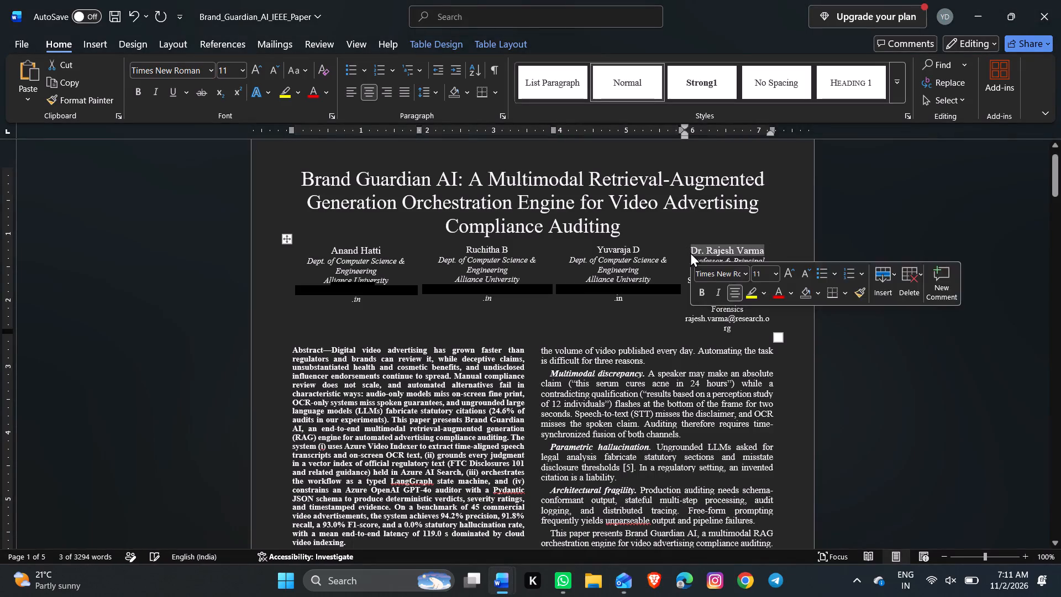
# Replace the fourth author's name with the copied name of the new author.
pyautogui.hotkey('ctrl', 'v')
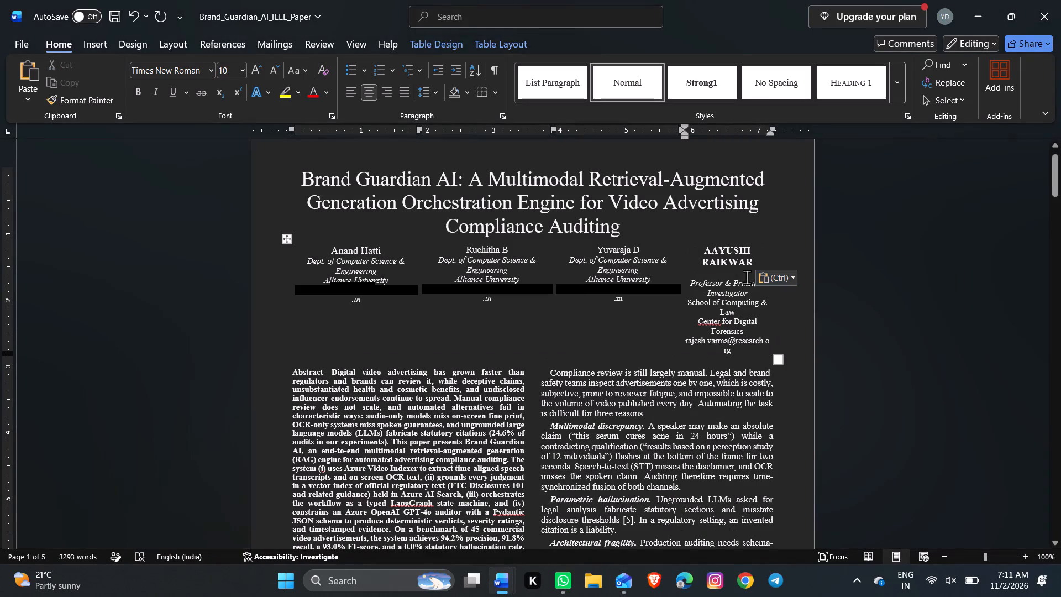
# Select the fourth author's newly pasted two-line name for reformatting.
pyautogui.moveTo(736, 269); pyautogui.dragTo(694, 239)
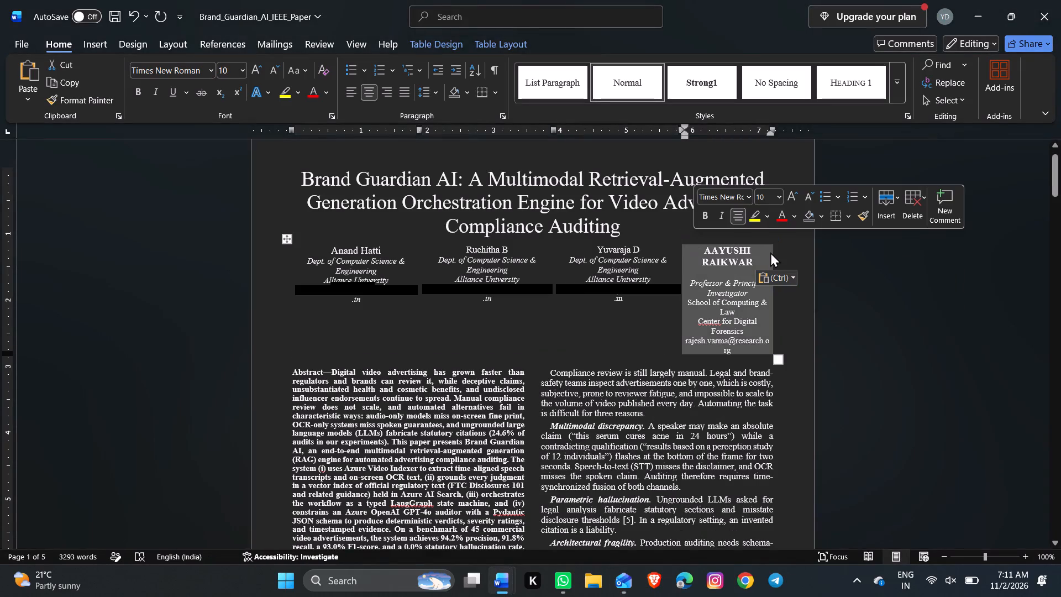
pyautogui.click(770, 252)
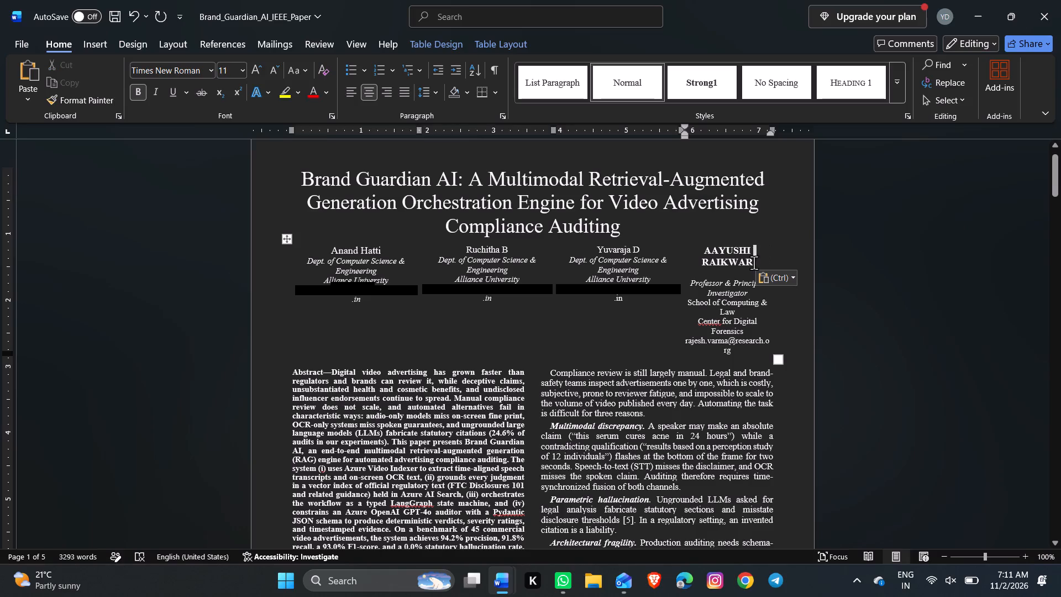
pyautogui.moveTo(754, 263); pyautogui.dragTo(719, 245)
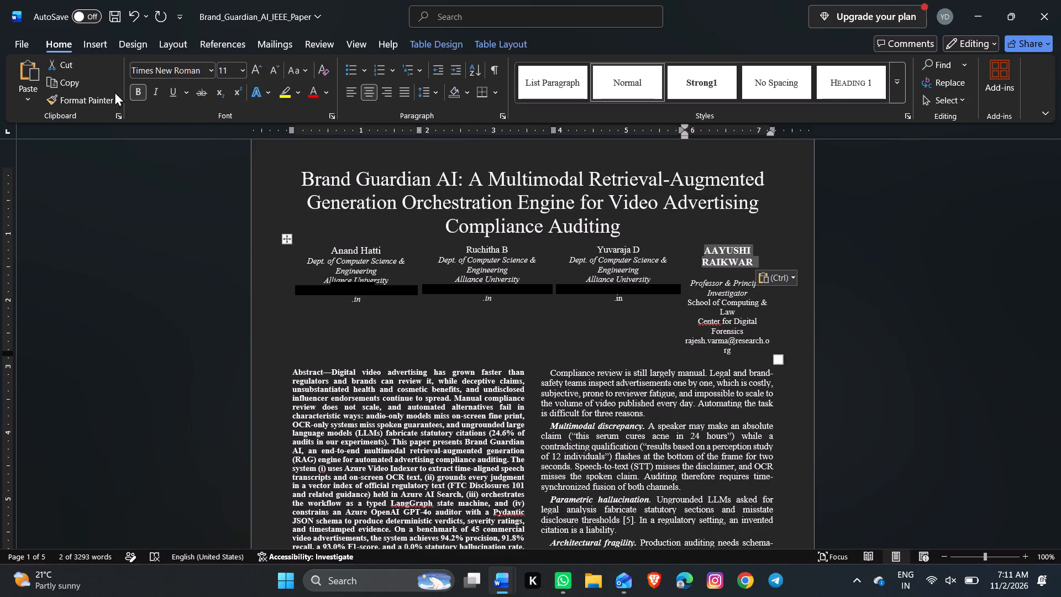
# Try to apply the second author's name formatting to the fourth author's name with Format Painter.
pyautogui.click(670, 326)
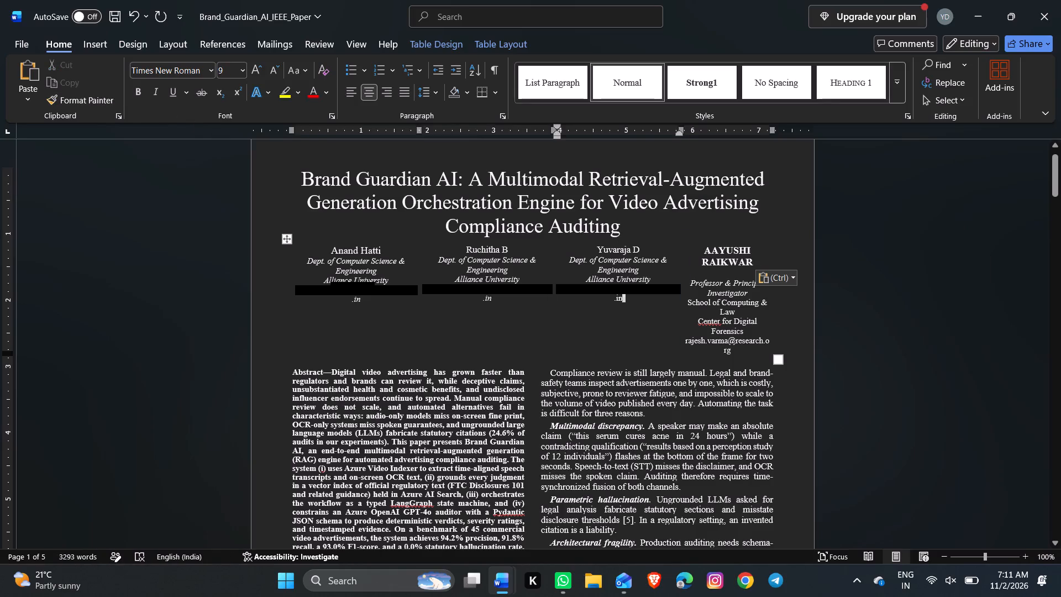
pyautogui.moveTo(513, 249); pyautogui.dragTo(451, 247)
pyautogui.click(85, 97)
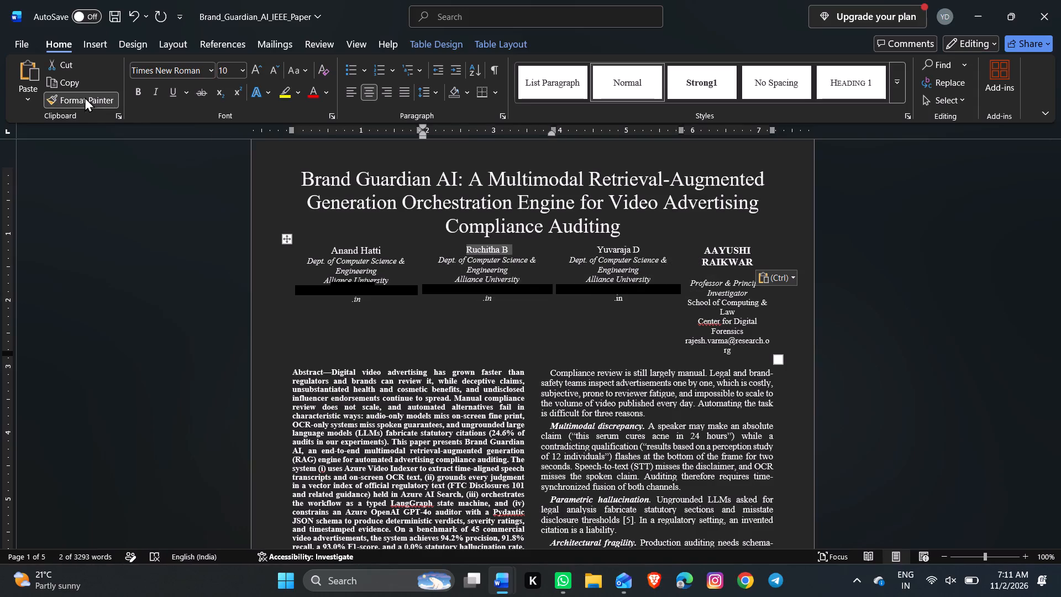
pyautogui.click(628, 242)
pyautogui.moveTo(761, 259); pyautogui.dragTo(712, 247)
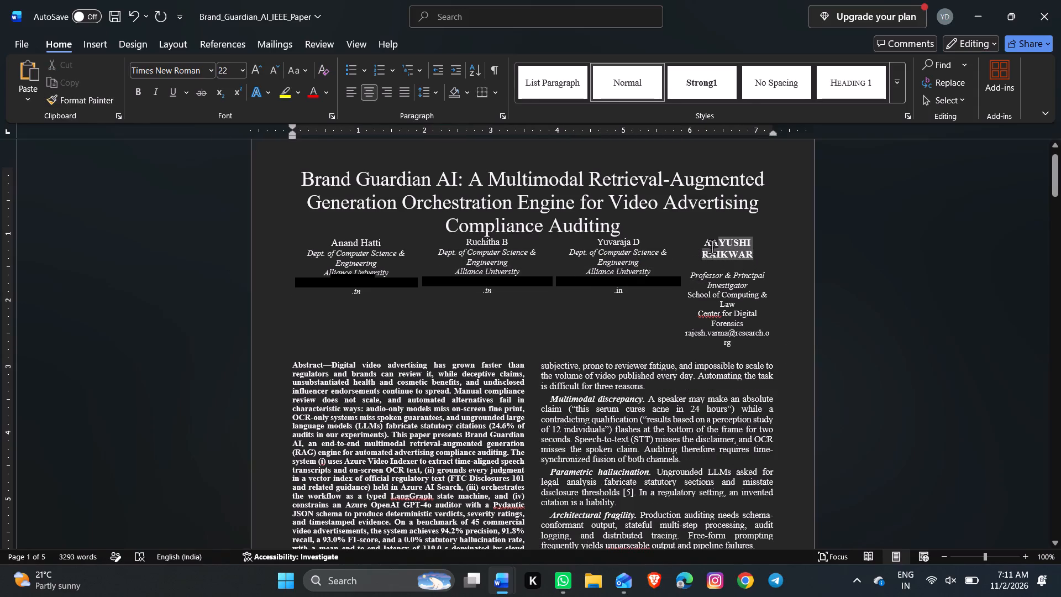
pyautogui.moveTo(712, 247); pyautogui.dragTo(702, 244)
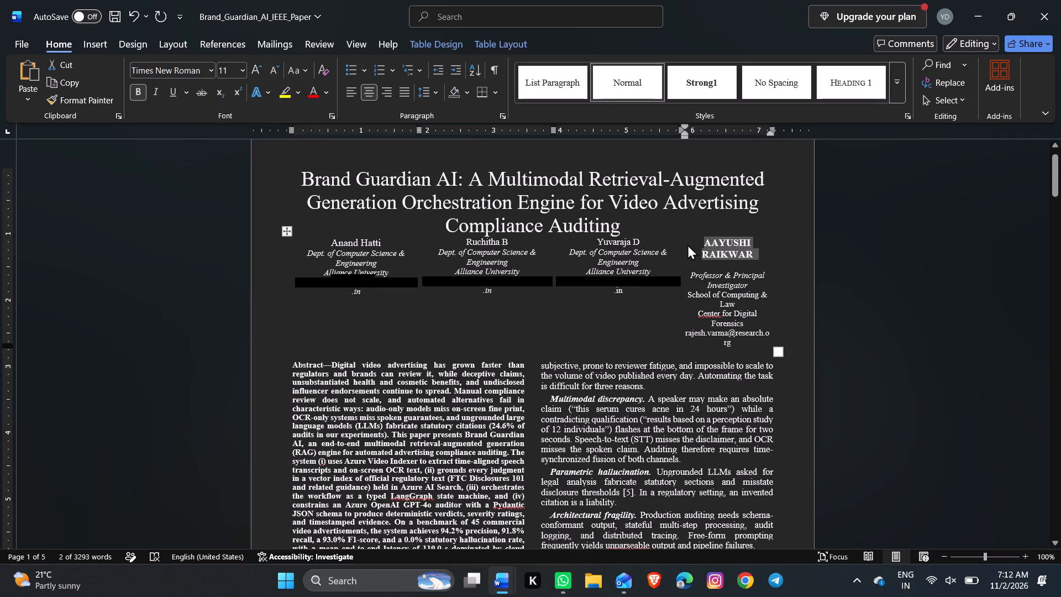
# Remove the blank line between the fourth author's name and the Professor & Principal Investigator line.
pyautogui.click(724, 269)
pyautogui.press('BackSpace')
pyautogui.press('BackSpace')
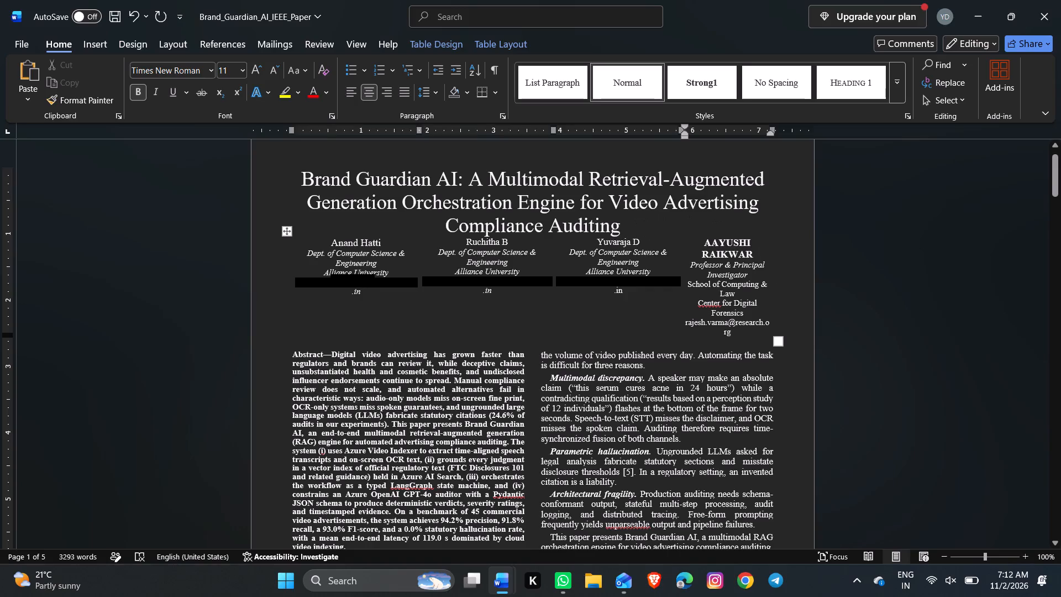
# Apply the third author's name formatting to the fourth author's name with Format Painter.
pyautogui.moveTo(647, 243); pyautogui.dragTo(581, 240)
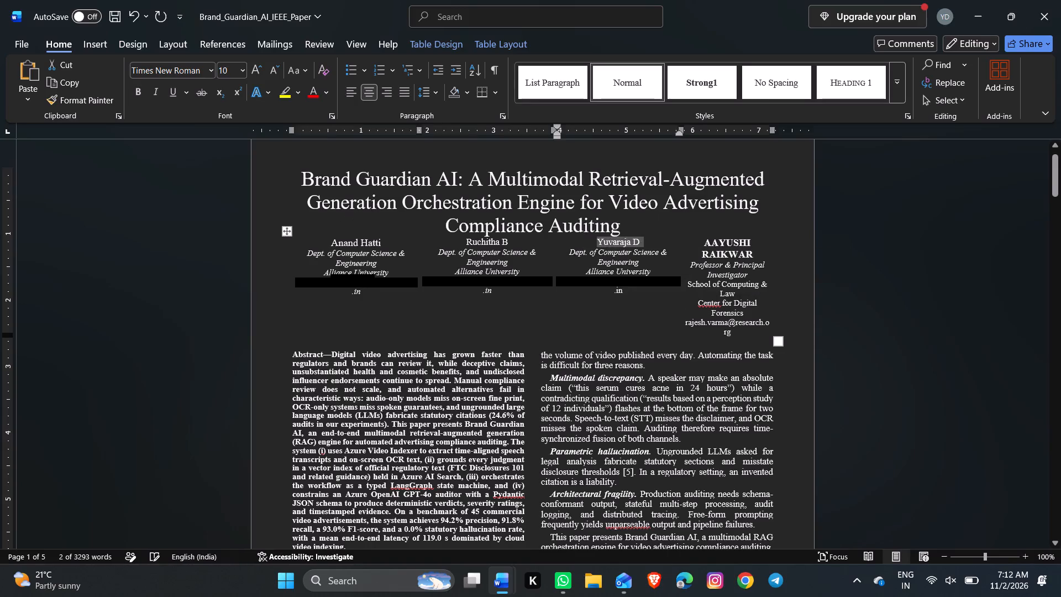
pyautogui.click(76, 96)
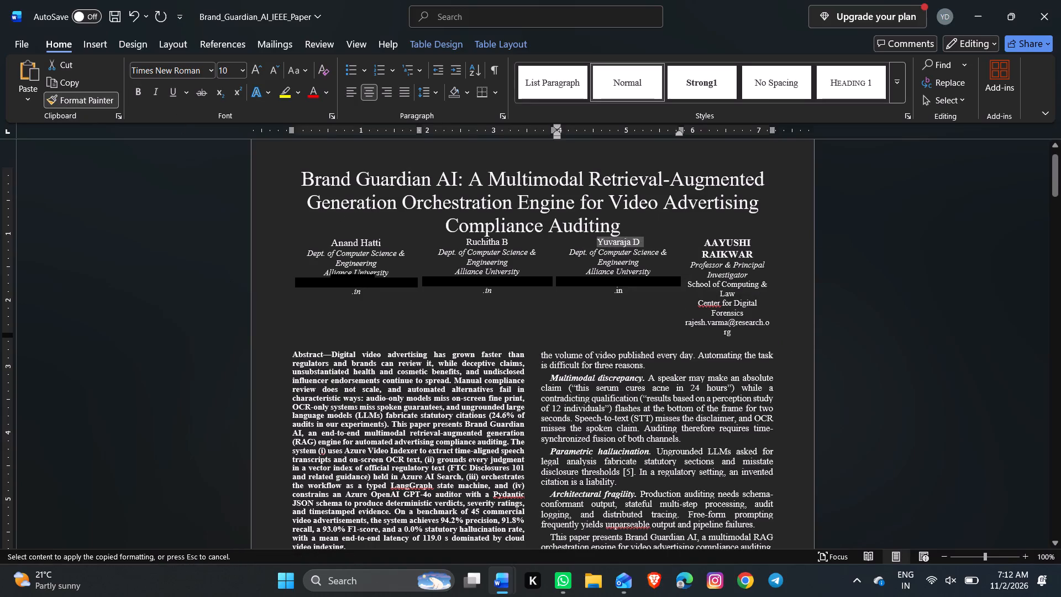
pyautogui.moveTo(754, 256); pyautogui.dragTo(691, 241)
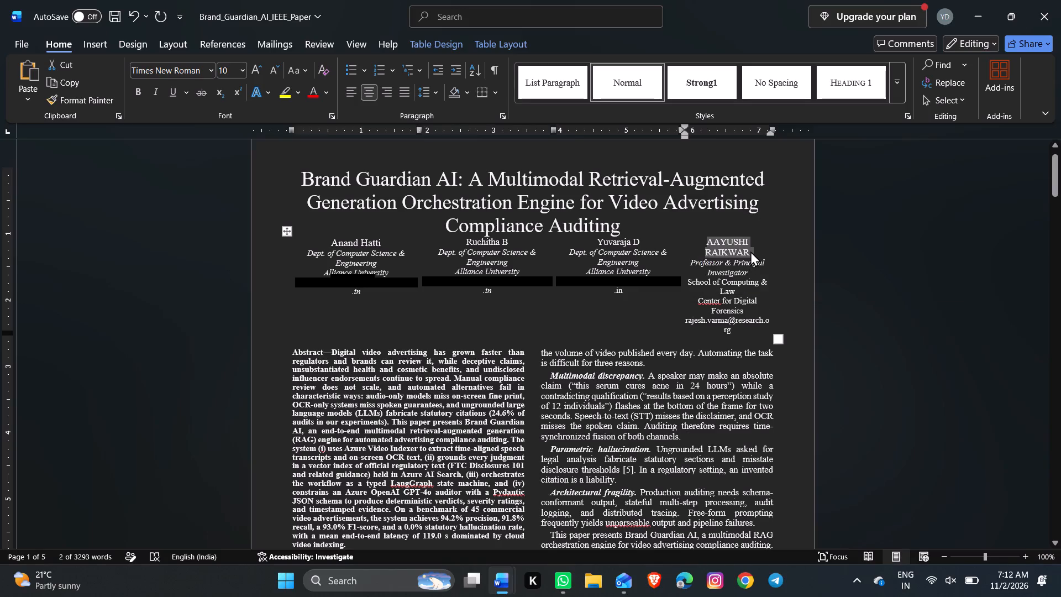
# Replace the fourth author's all-capitals name with the same name in title case.
pyautogui.press('BackSpace')
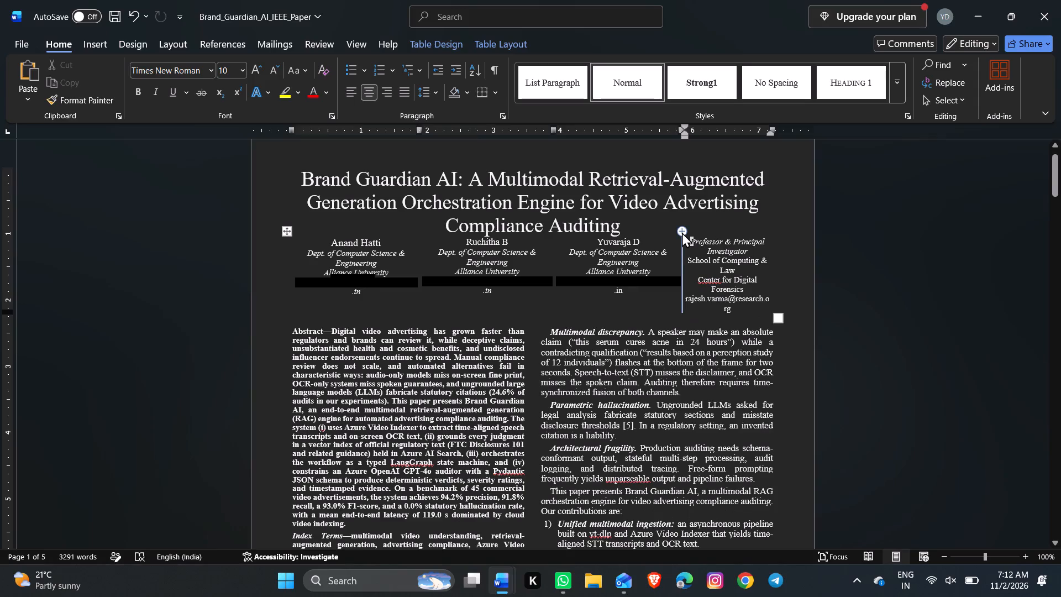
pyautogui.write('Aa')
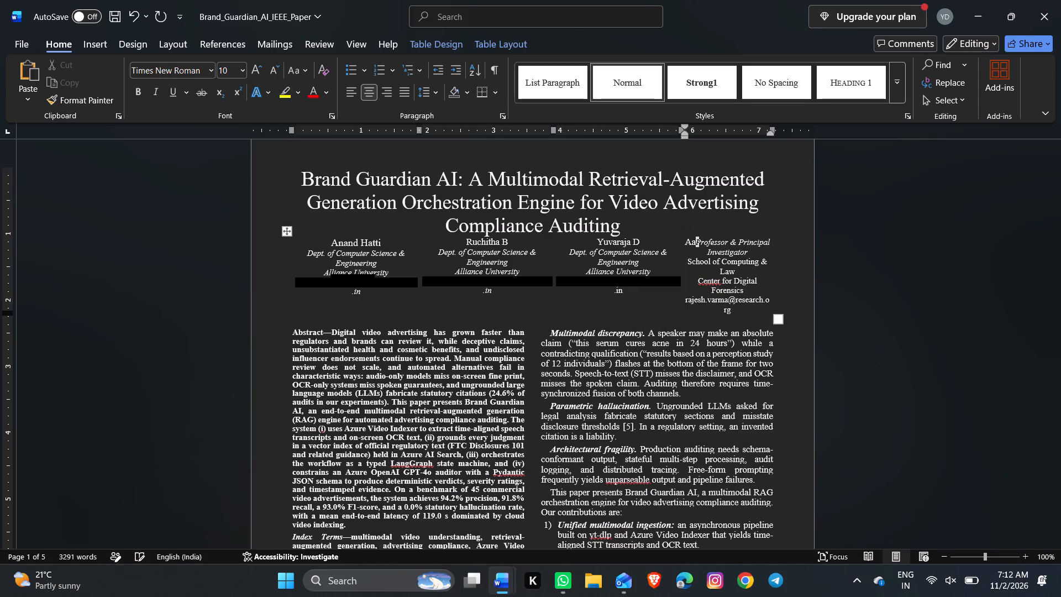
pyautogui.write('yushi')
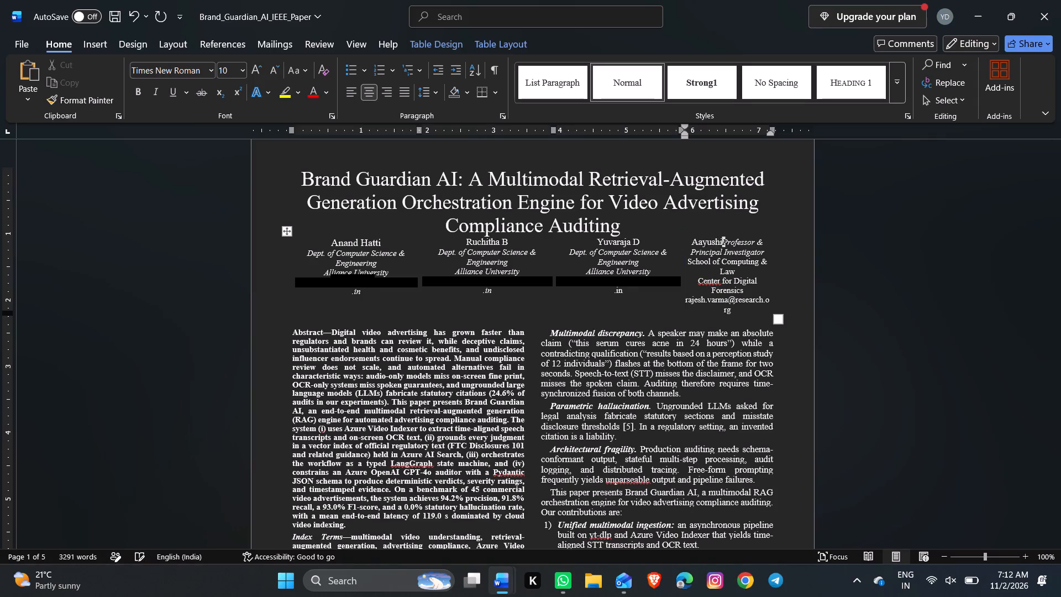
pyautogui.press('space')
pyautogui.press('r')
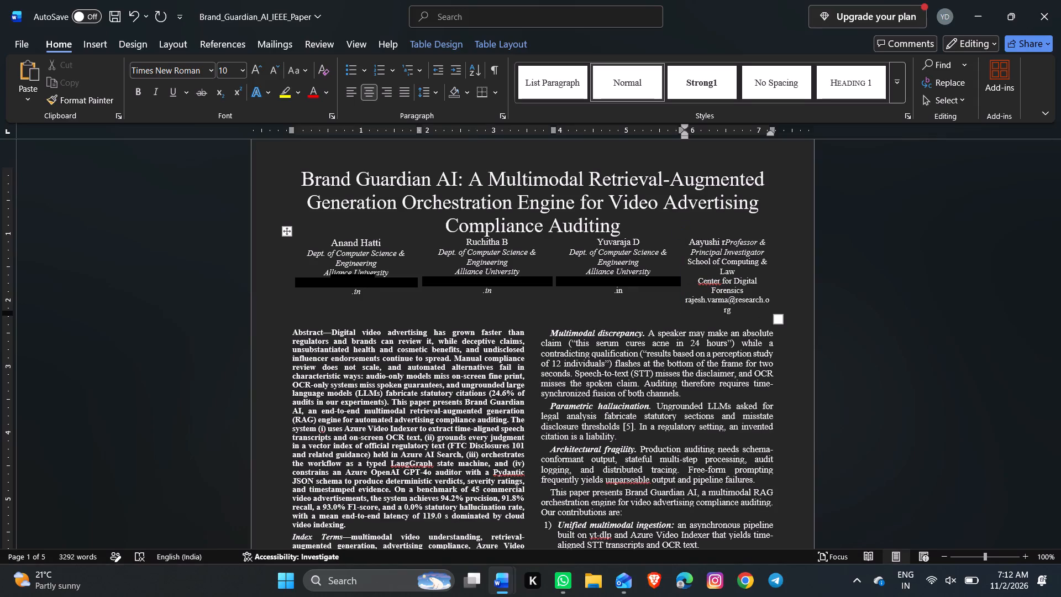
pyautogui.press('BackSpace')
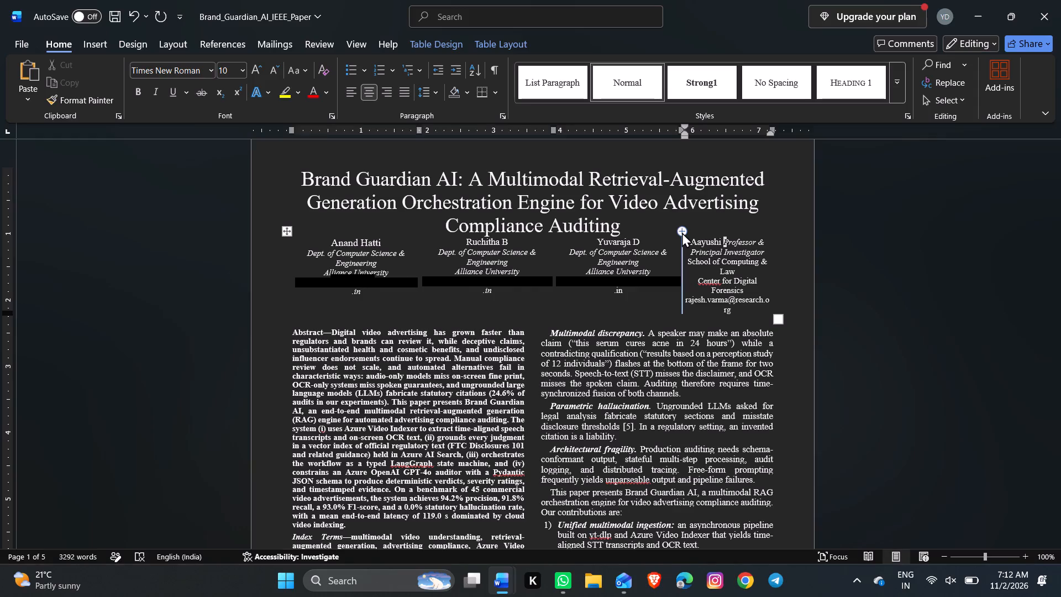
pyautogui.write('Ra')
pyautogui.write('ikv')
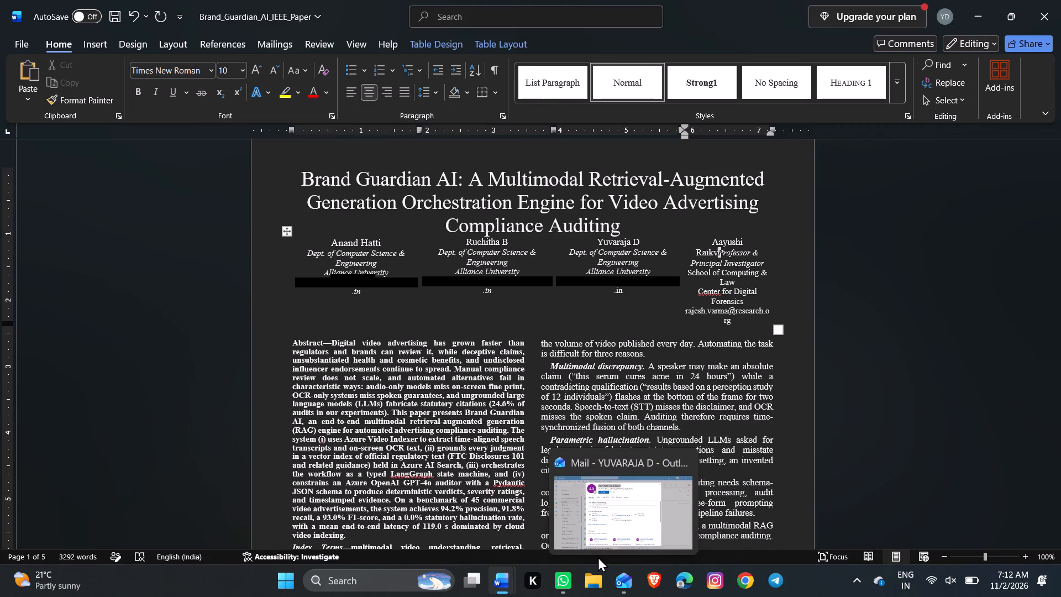
# Correct the ending of the fourth author's surname and put the Professor & Principal Investigator text on its own line below it.
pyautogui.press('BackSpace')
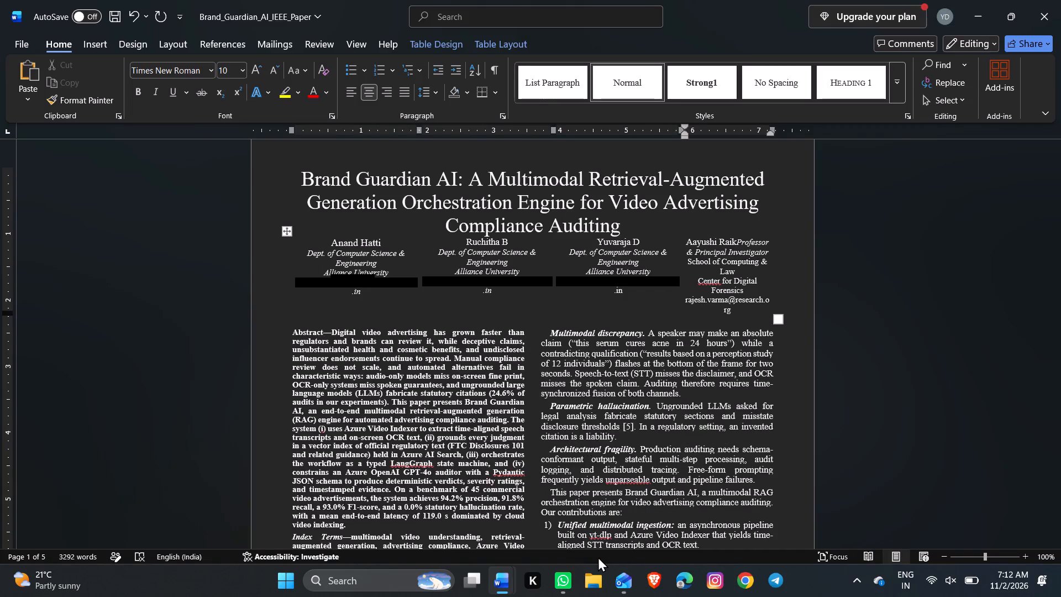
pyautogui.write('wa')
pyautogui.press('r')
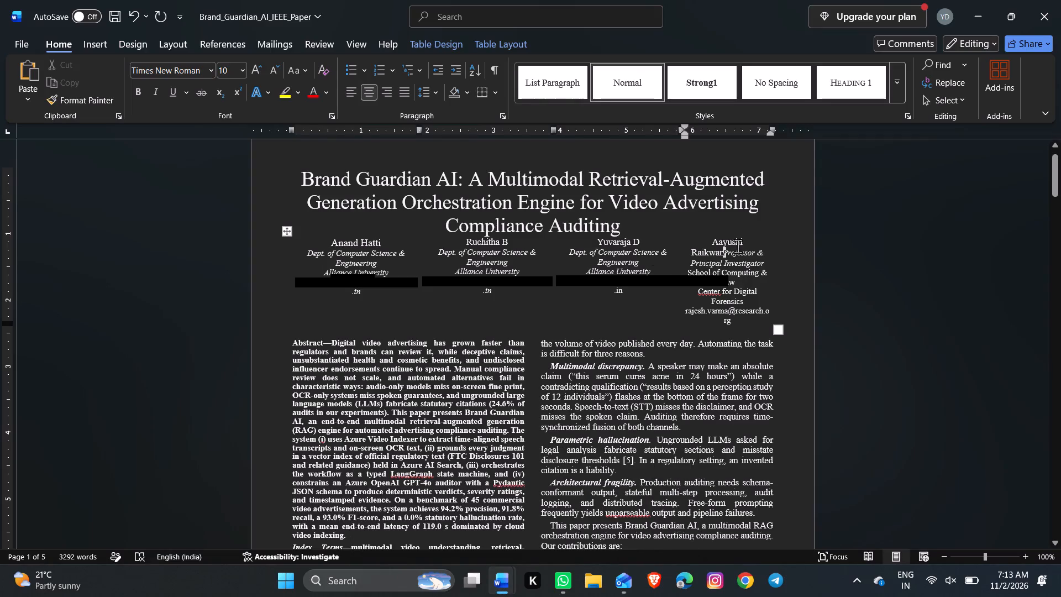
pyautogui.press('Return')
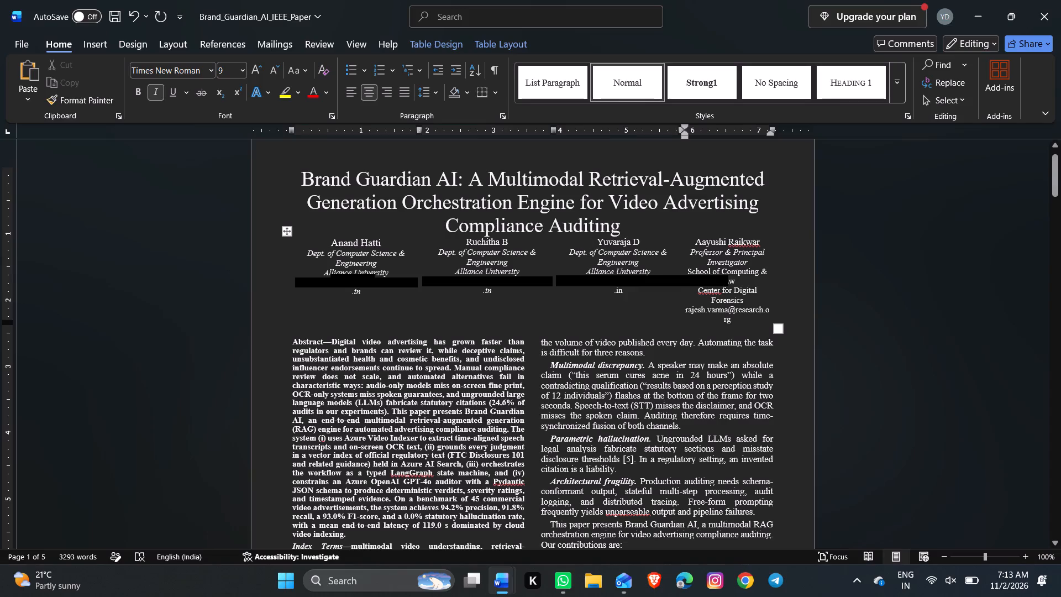
# Replace the fourth author's title, school and center lines with a copy of the third author's Dept. of Computer Science & Engineering, Alliance University lines.
pyautogui.moveTo(568, 249); pyautogui.dragTo(639, 272)
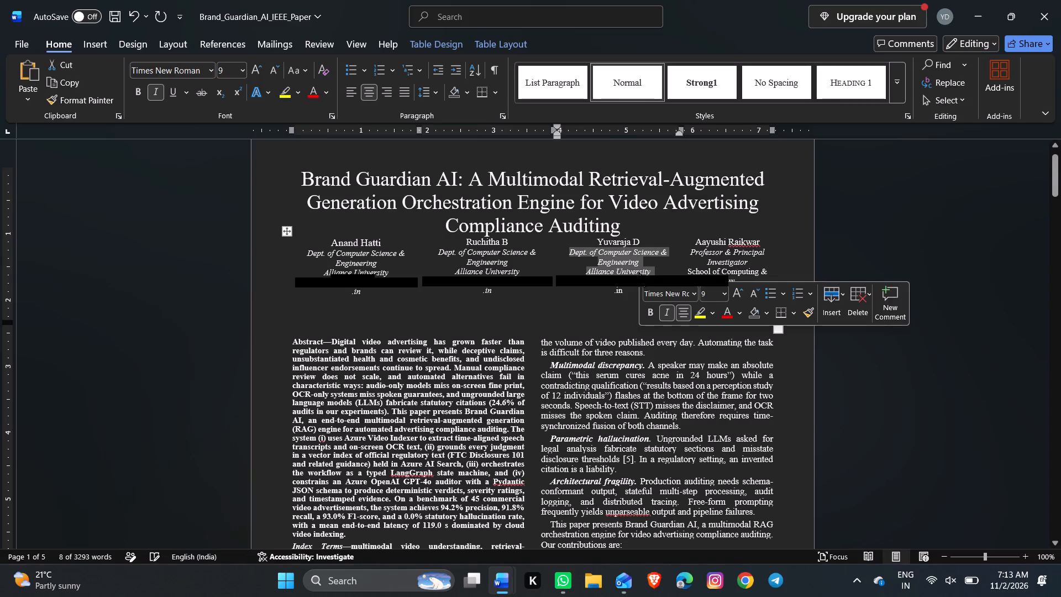
pyautogui.hotkey('ctrl', 'c')
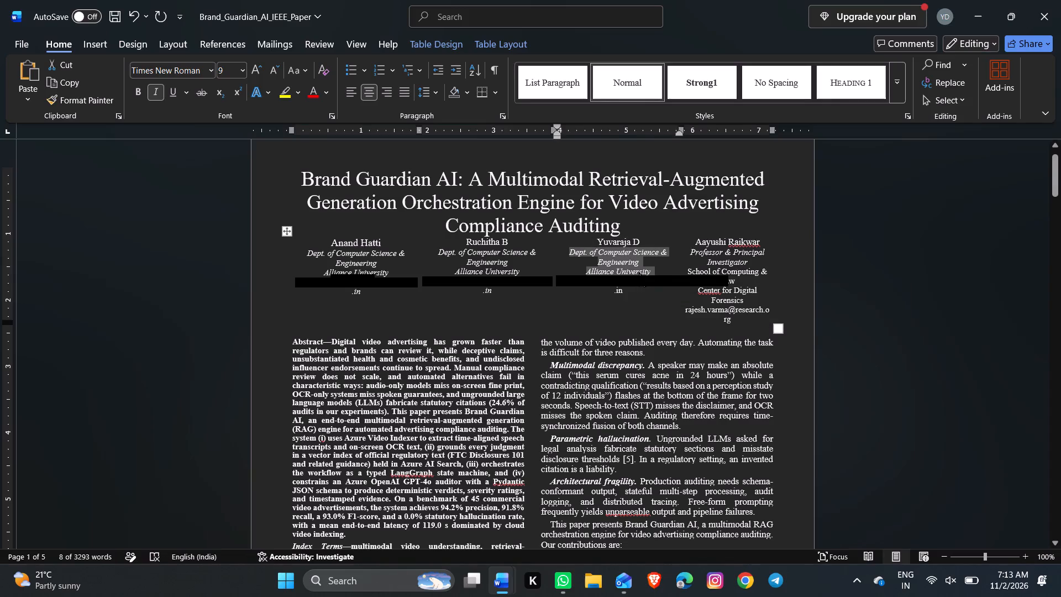
pyautogui.moveTo(752, 302); pyautogui.dragTo(702, 274)
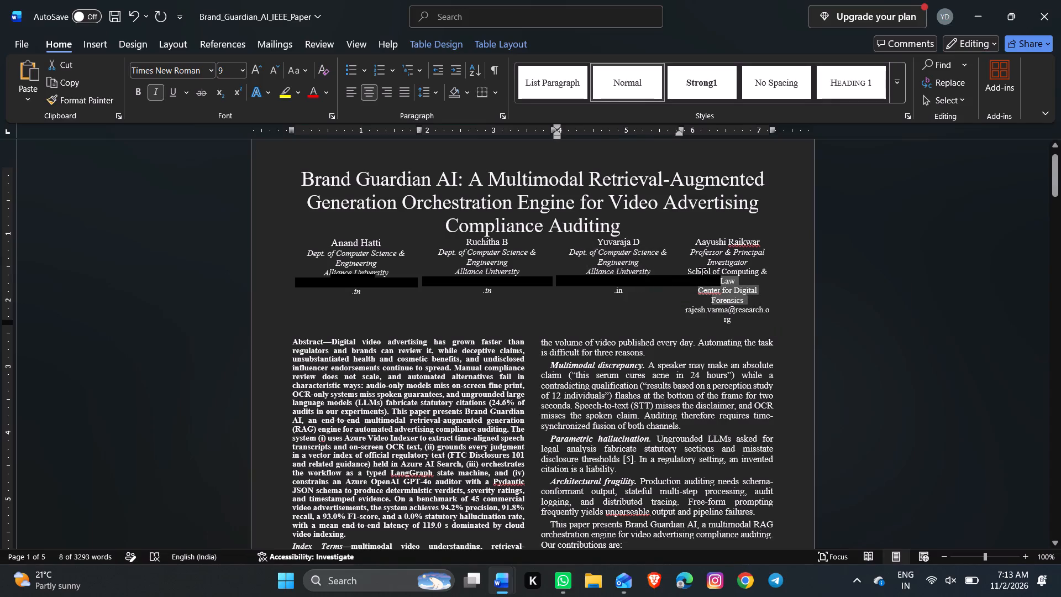
pyautogui.moveTo(702, 274); pyautogui.dragTo(689, 253)
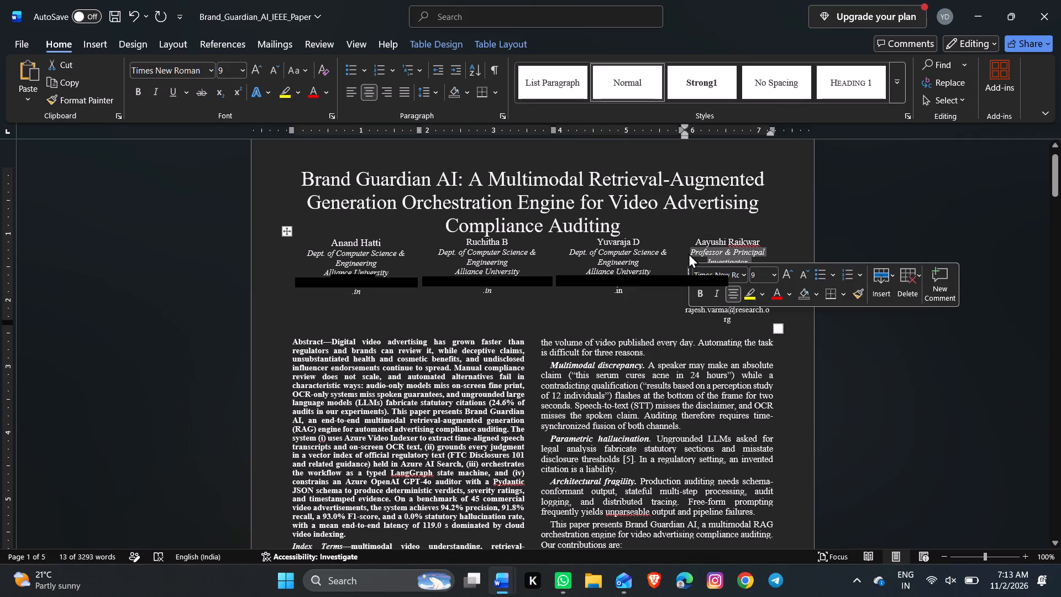
pyautogui.hotkey('ctrl', 'v')
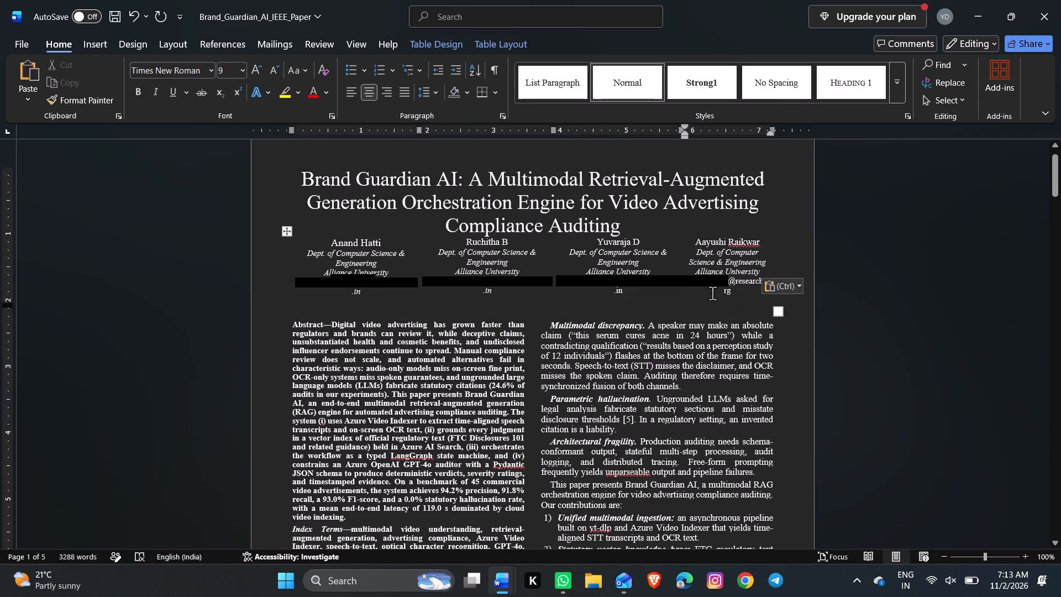
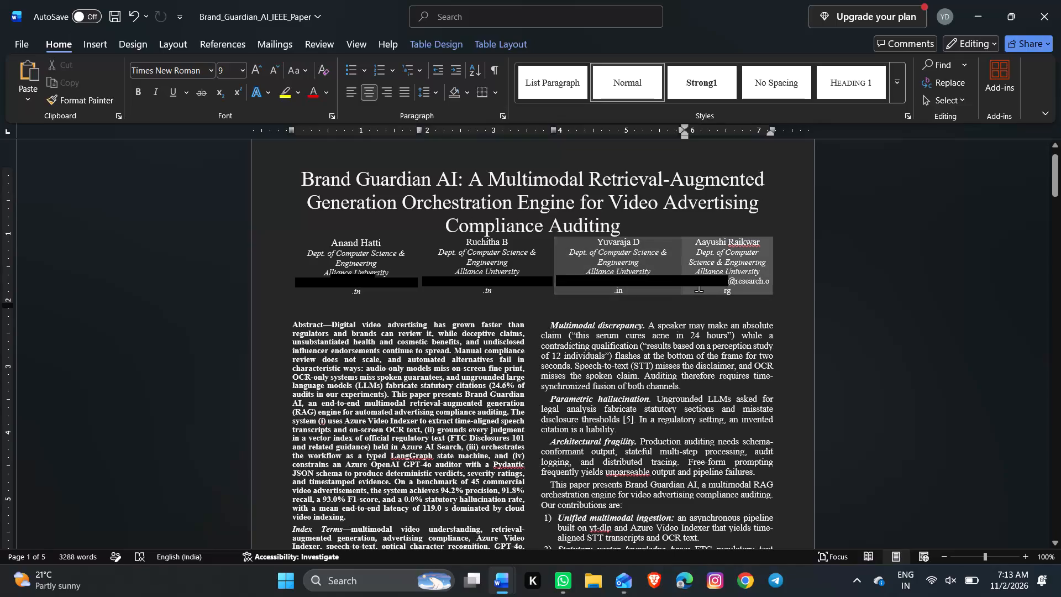
# Replace the fourth author's email address below Alliance University with the copied email address.
pyautogui.click(687, 282)
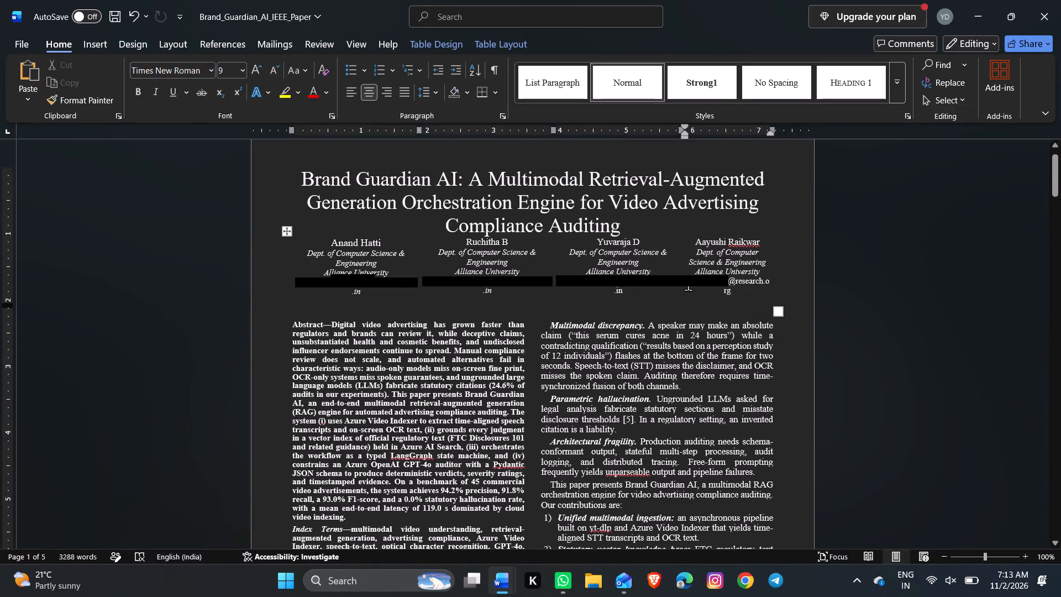
pyautogui.moveTo(687, 280); pyautogui.dragTo(719, 284)
pyautogui.moveTo(719, 284); pyautogui.dragTo(740, 291)
pyautogui.hotkey('ctrl', 'v')
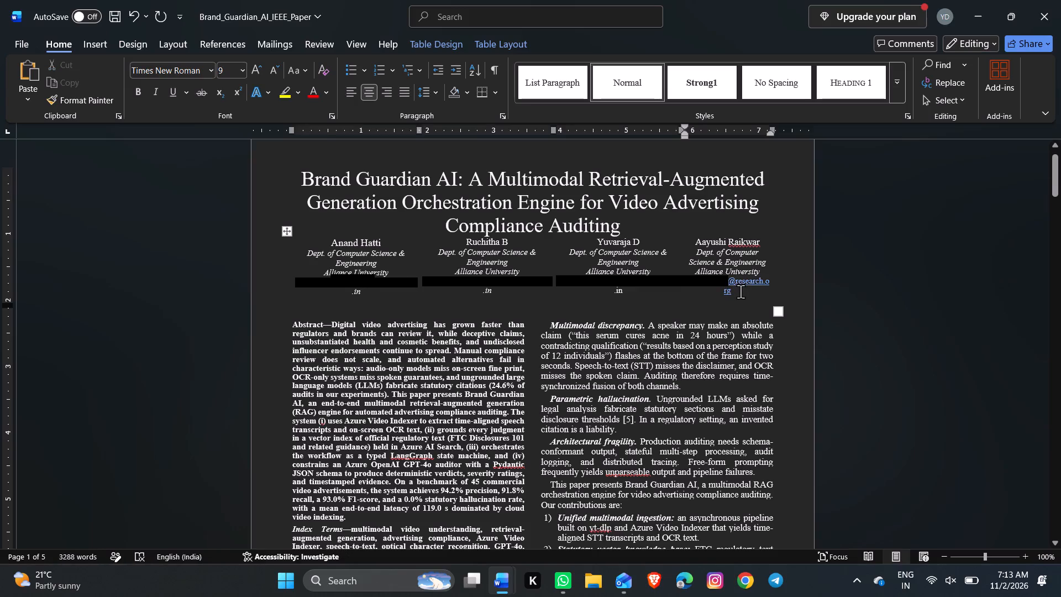
# Replace the fourth author's research.org email with the copied Alliance University email.
pyautogui.hotkey('ctrl', 'z')
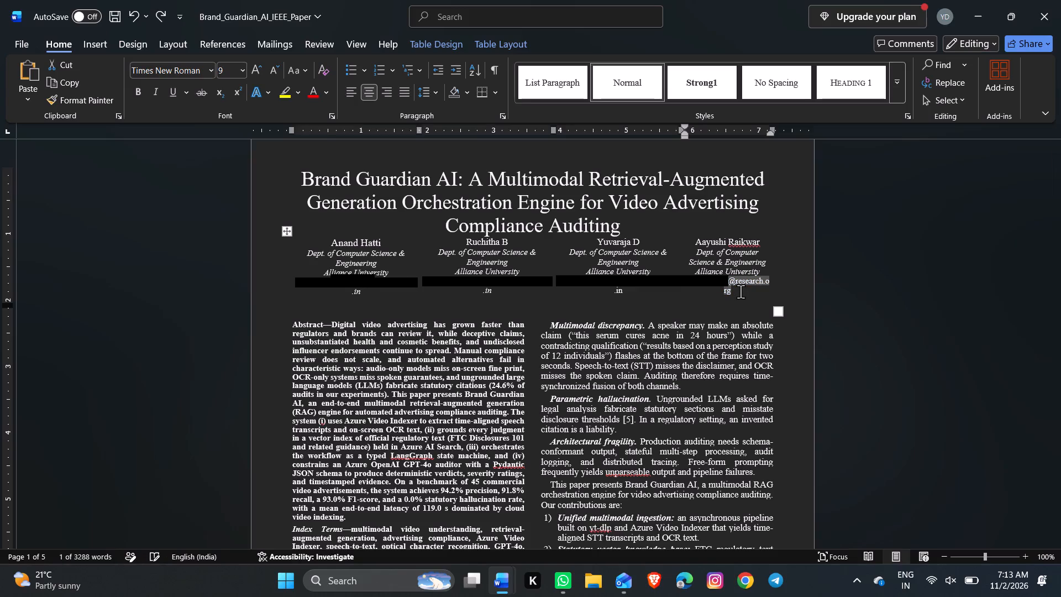
pyautogui.press('BackSpace')
pyautogui.hotkey('ctrl', 'v')
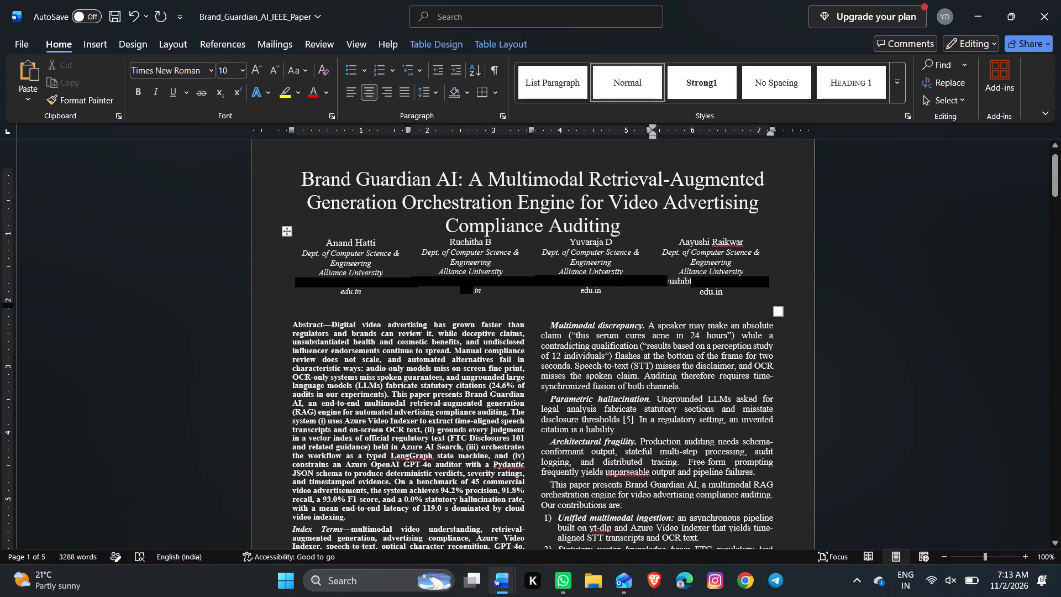
# Look through the whole paper, from the author block to the Conclusion and Future Work section and back to the title.
pyautogui.scroll(-4, 531, 284)
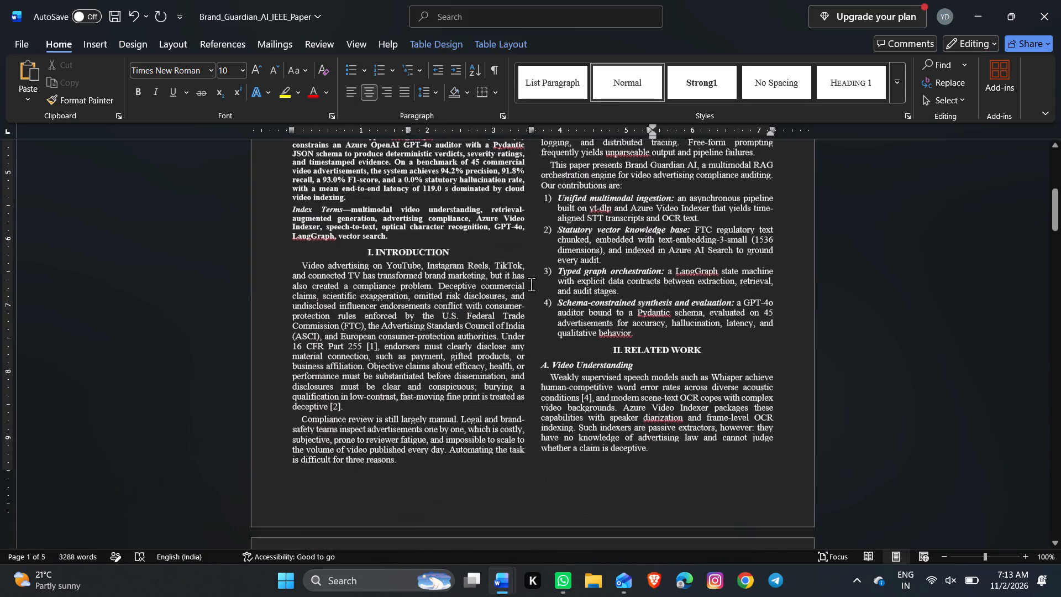
pyautogui.scroll(-4, 531, 284)
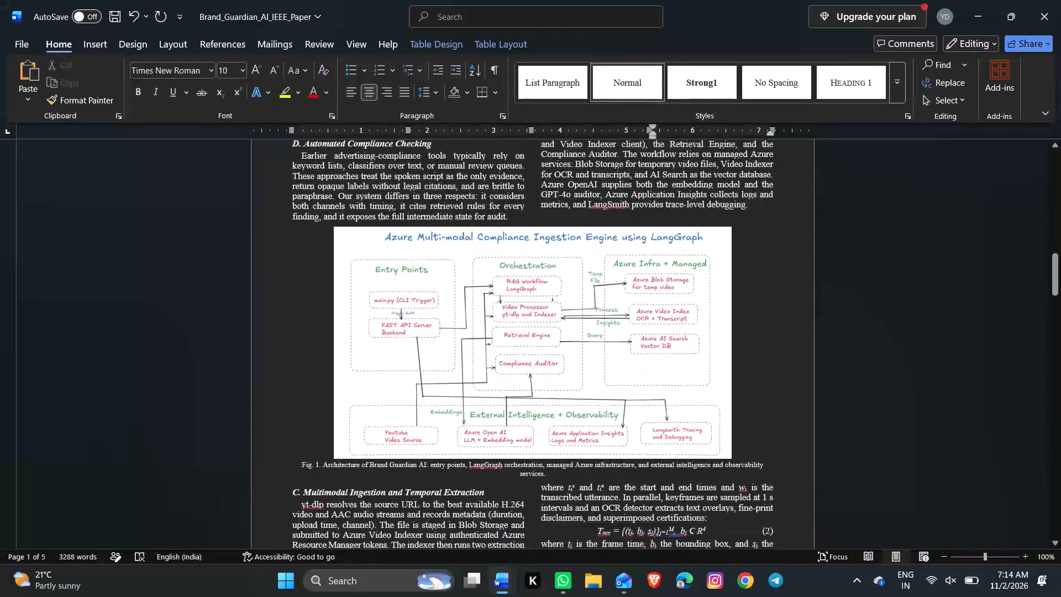
pyautogui.scroll(-5, 531, 284)
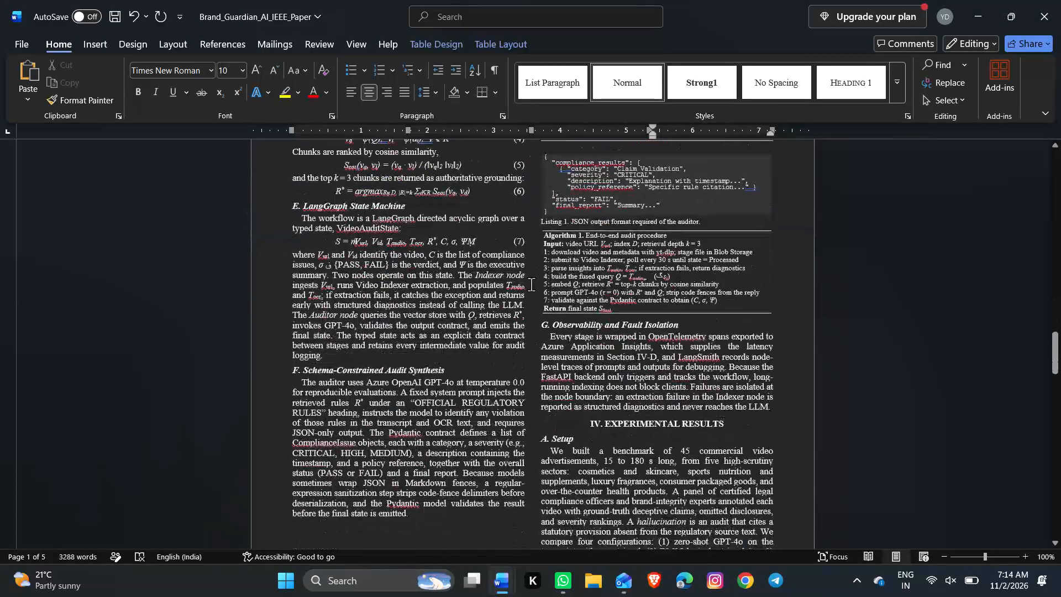
pyautogui.scroll(-6, 531, 284)
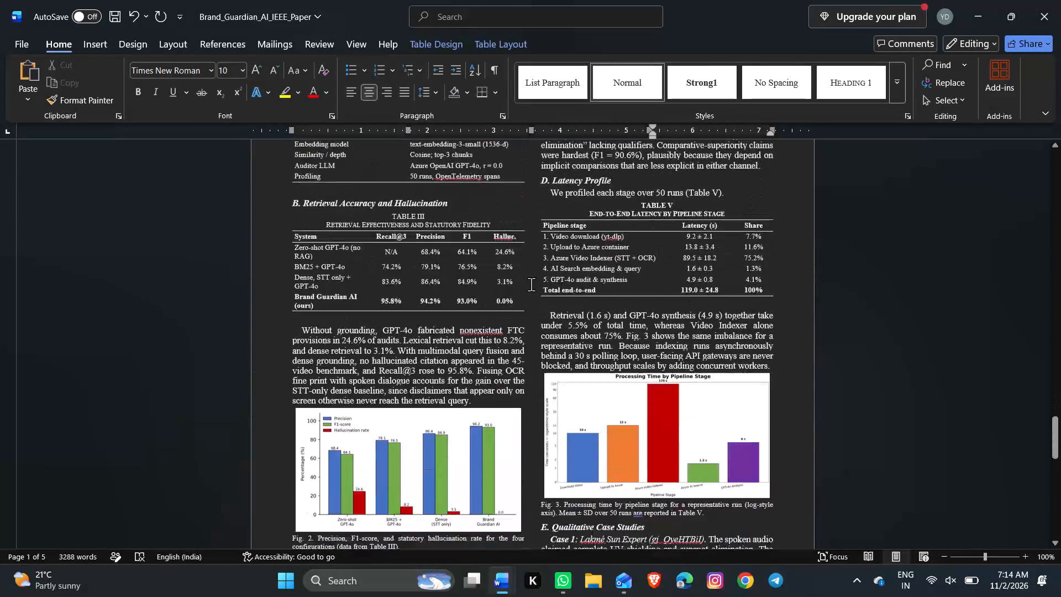
pyautogui.scroll(-6, 531, 284)
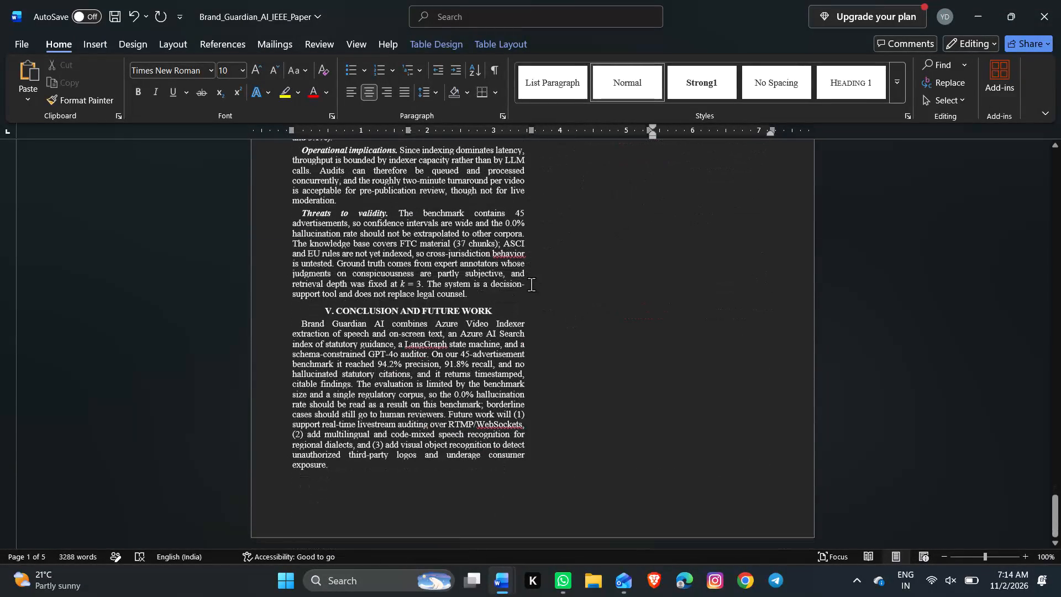
pyautogui.scroll(-1, 531, 284)
pyautogui.scroll(14, 531, 284)
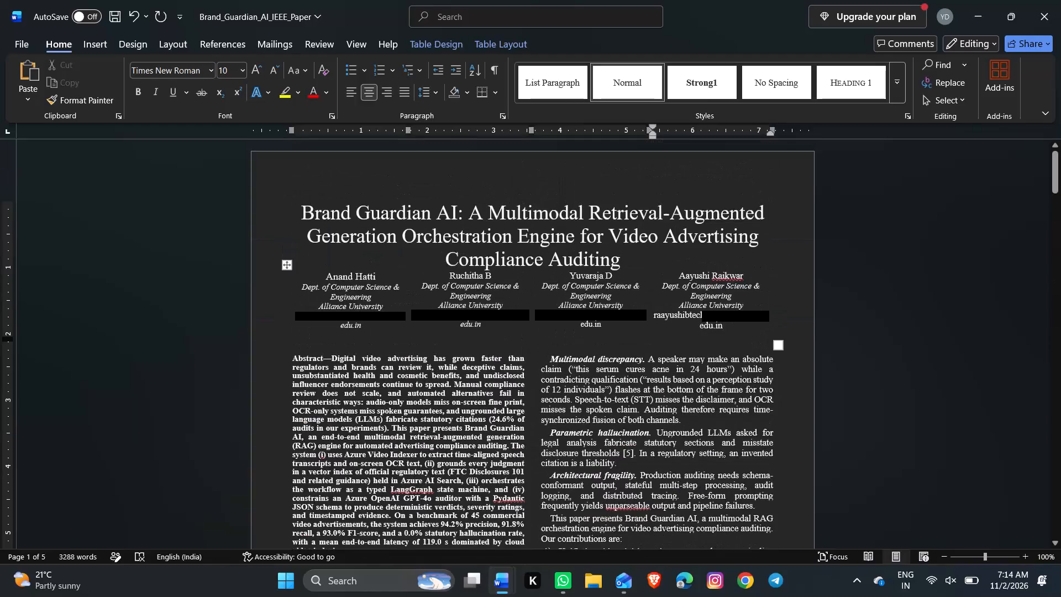
pyautogui.scroll(1, 531, 284)
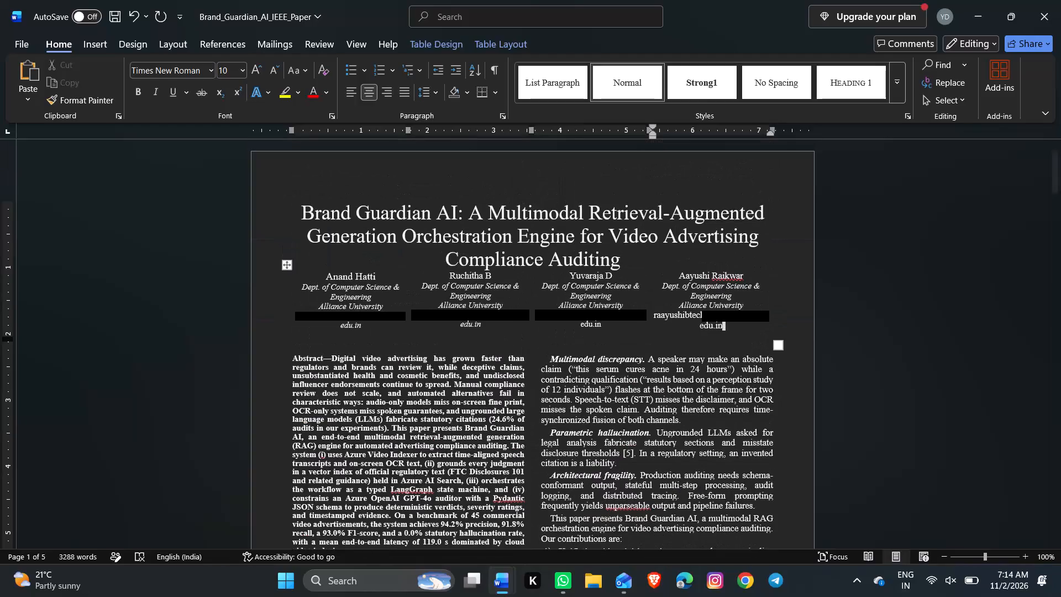
# Check the author block in the resume-matching research article, then add a blank line between the Brand Guardian AI title and its author table.
pyautogui.click(442, 513)
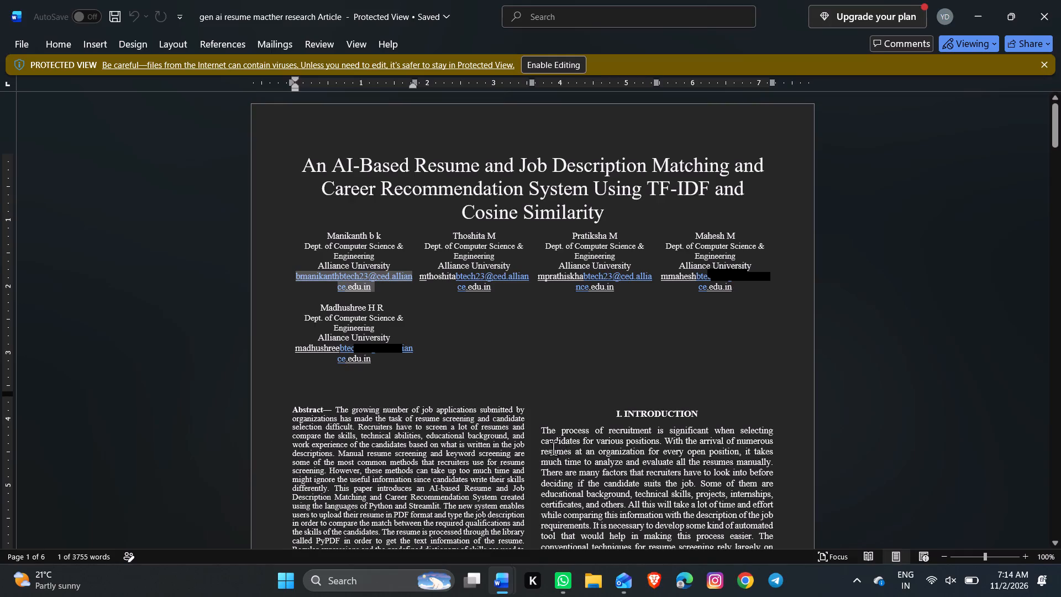
pyautogui.click(579, 509)
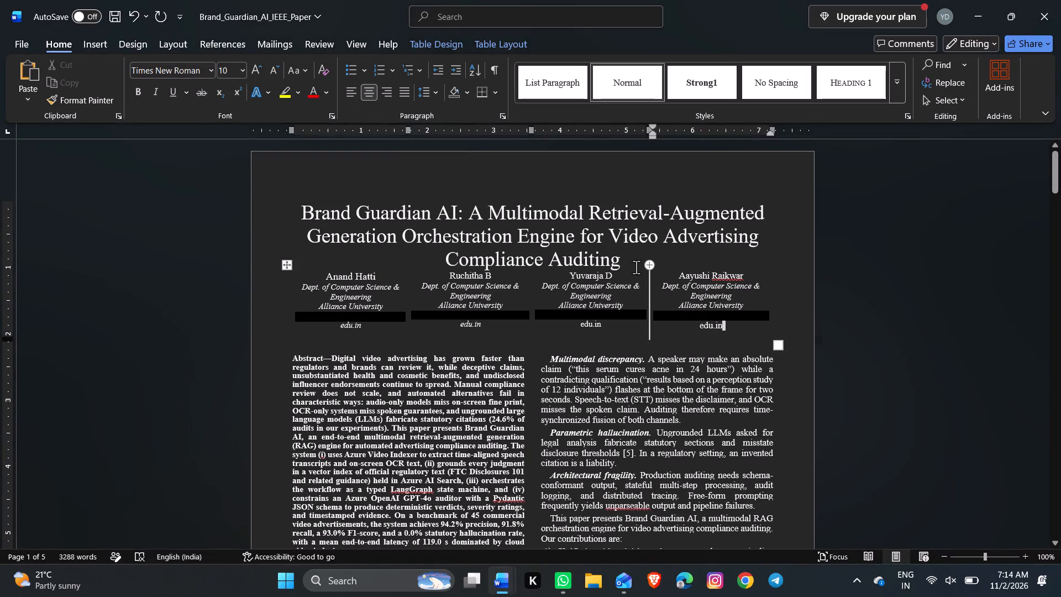
pyautogui.click(636, 267)
pyautogui.press('Return')
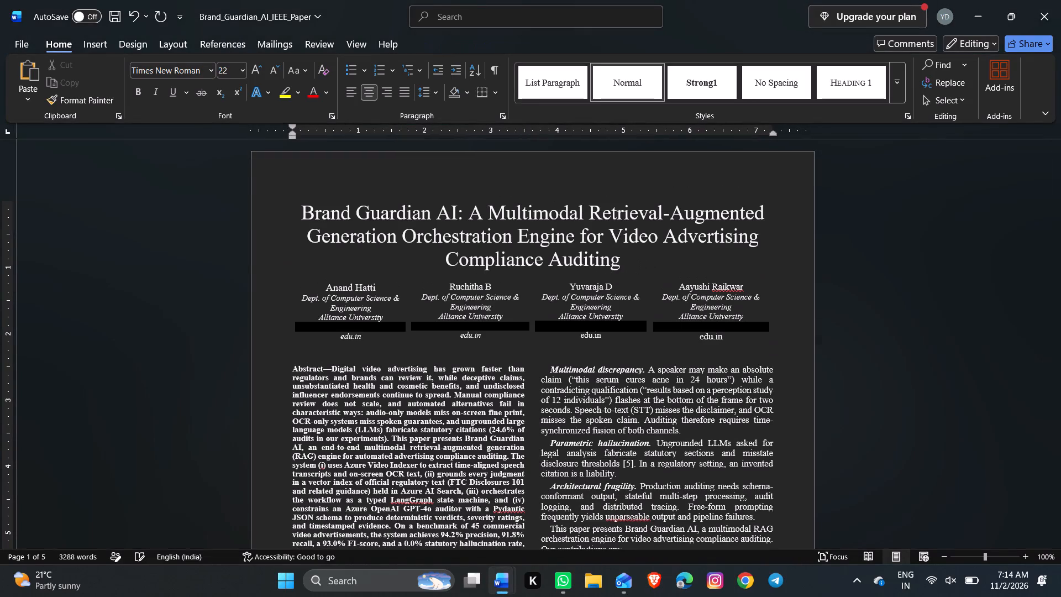
pyautogui.click(939, 324)
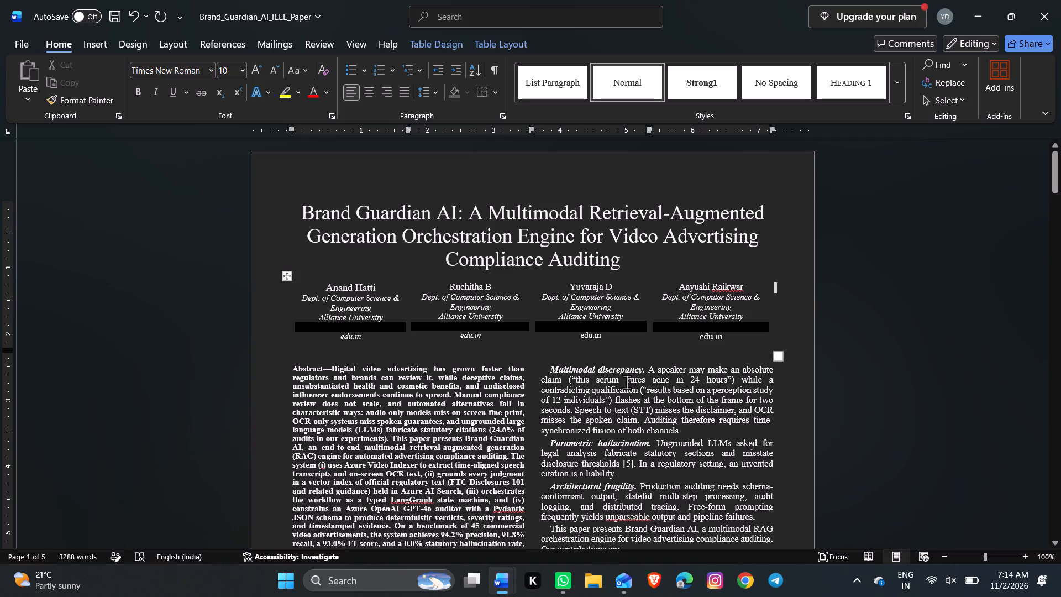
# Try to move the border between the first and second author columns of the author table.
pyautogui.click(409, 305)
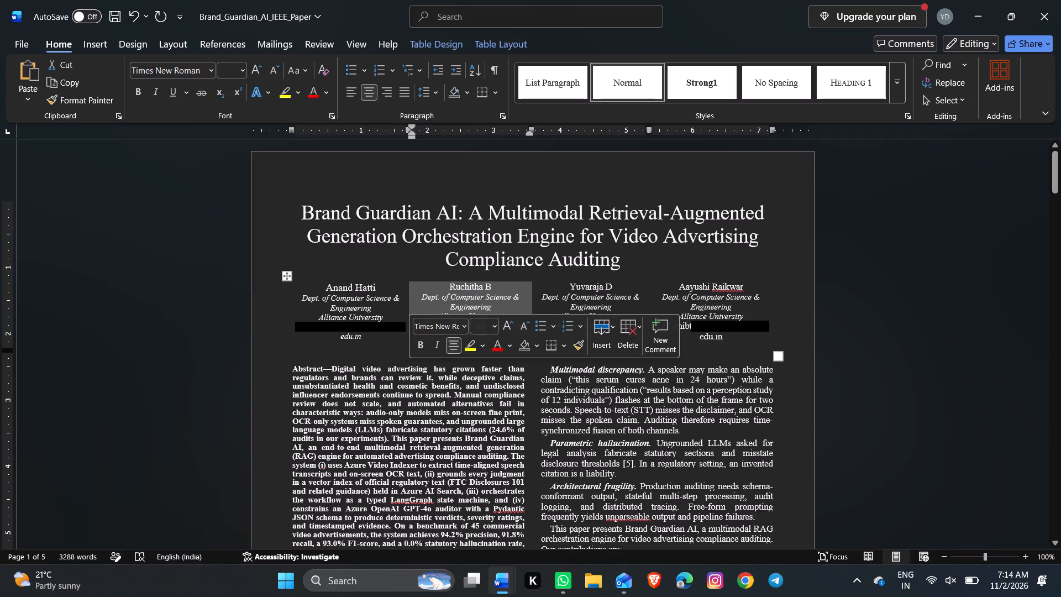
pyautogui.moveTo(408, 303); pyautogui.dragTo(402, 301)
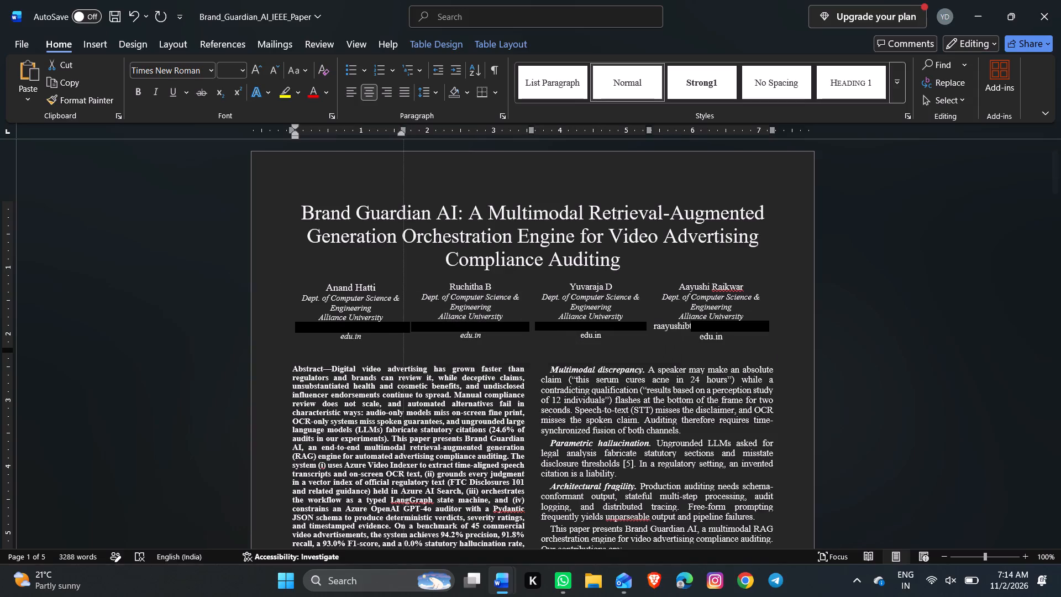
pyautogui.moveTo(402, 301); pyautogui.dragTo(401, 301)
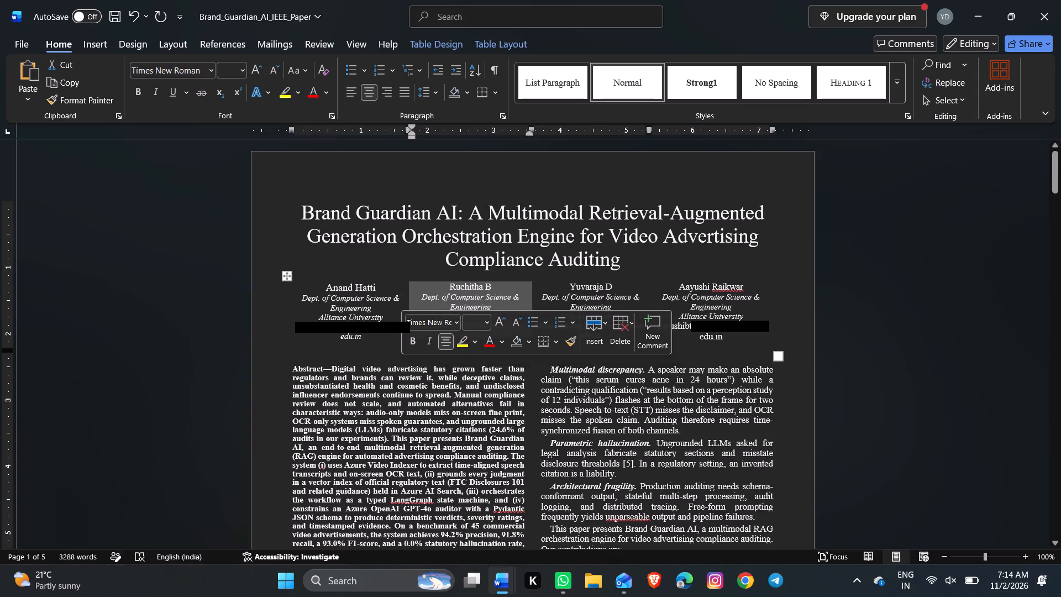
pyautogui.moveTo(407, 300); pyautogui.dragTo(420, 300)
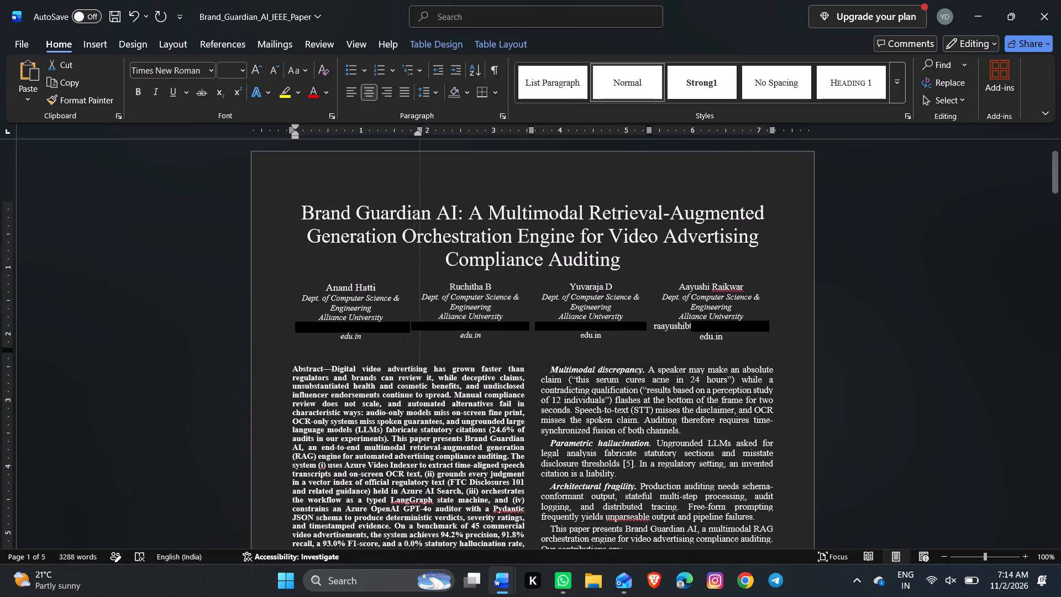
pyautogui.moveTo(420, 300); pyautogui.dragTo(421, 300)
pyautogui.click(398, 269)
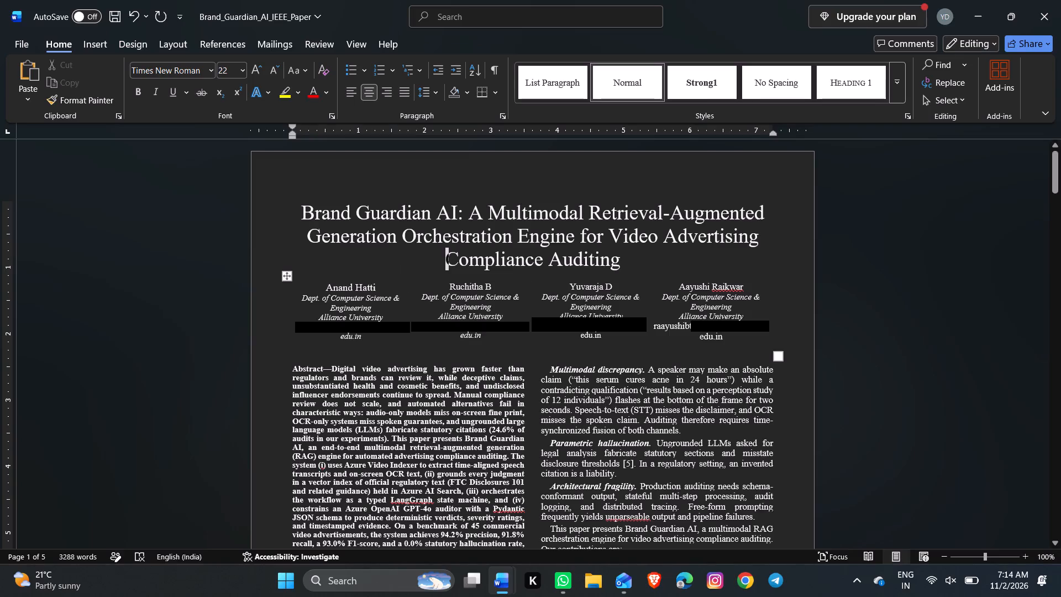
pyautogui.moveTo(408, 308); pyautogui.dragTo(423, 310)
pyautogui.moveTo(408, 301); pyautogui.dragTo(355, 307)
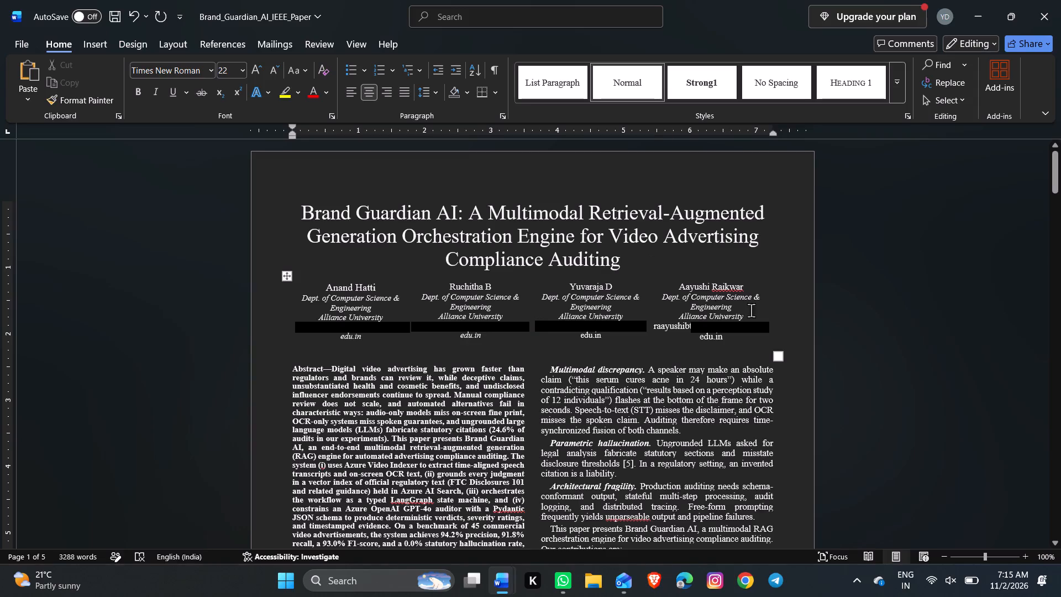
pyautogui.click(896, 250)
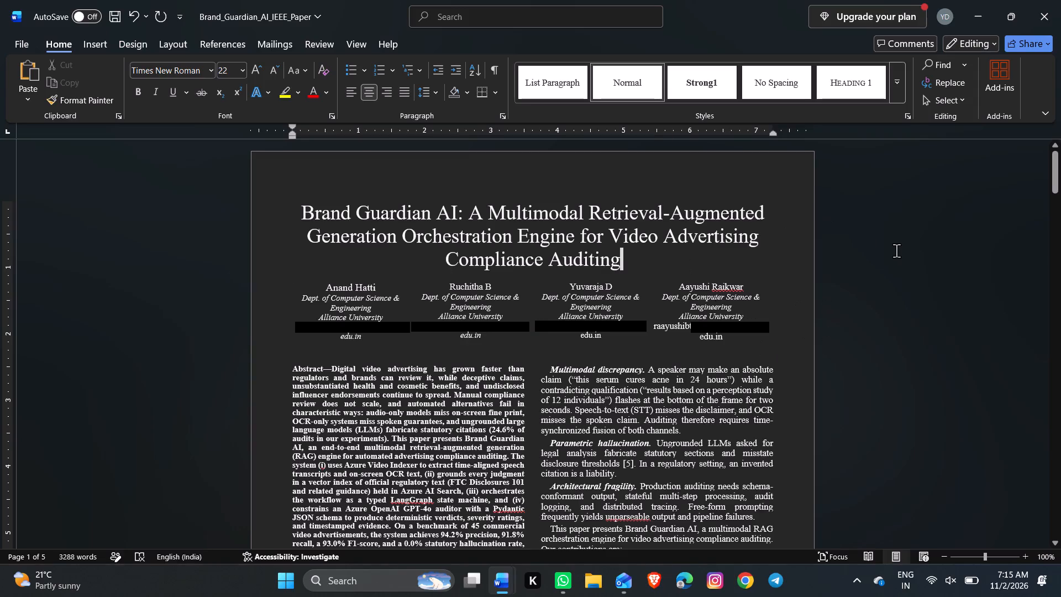
# Add an empty line after the Video Understanding paragraph at the end of page 1.
pyautogui.scroll(-4, 502, 405)
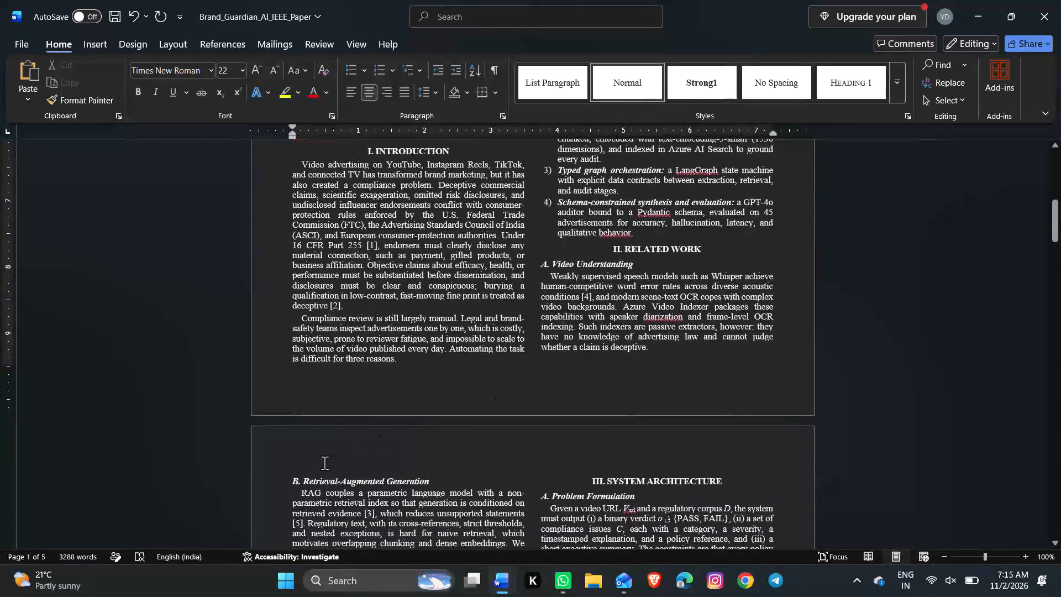
pyautogui.click(313, 458)
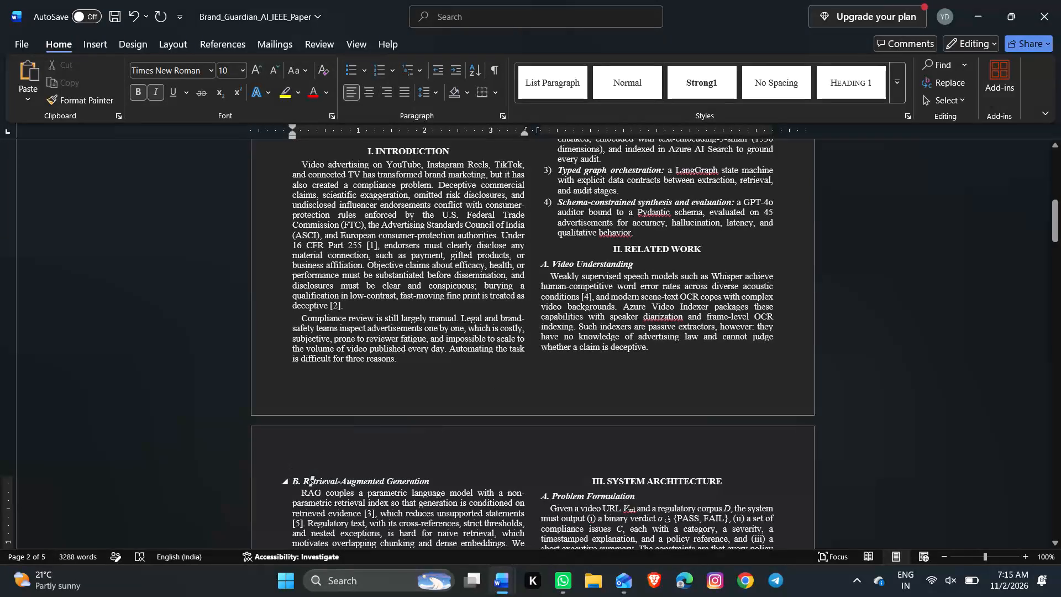
pyautogui.press('Left')
pyautogui.press('Left')
pyautogui.press('Left')
pyautogui.press('Left')
pyautogui.press('Left')
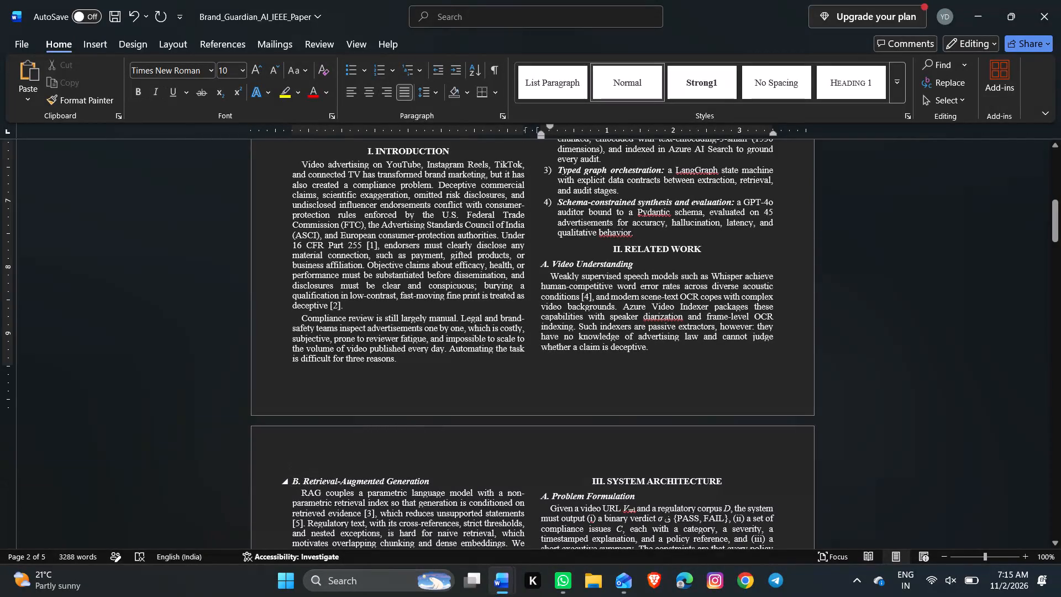
pyautogui.press('Return')
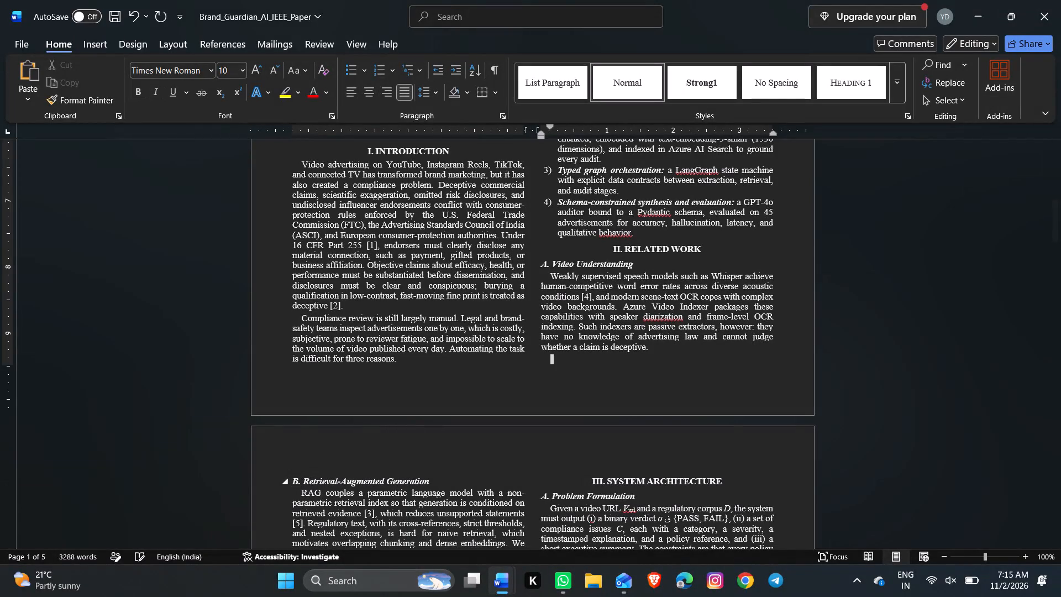
# Replace the first character of the third author's email with a lowercase d.
pyautogui.scroll(11, 432, 418)
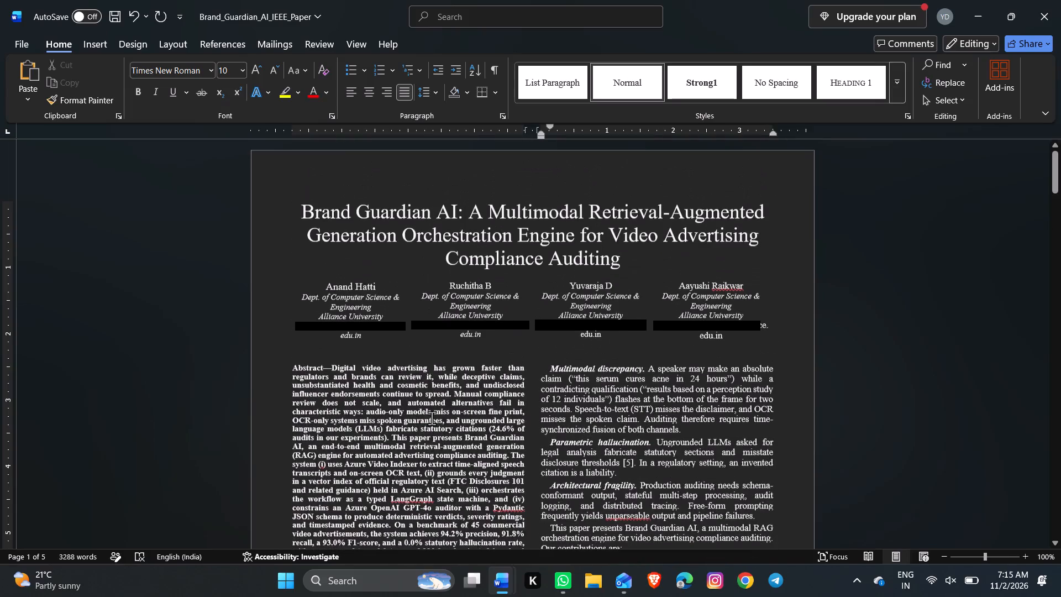
pyautogui.scroll(1, 432, 418)
pyautogui.scroll(-2, 432, 418)
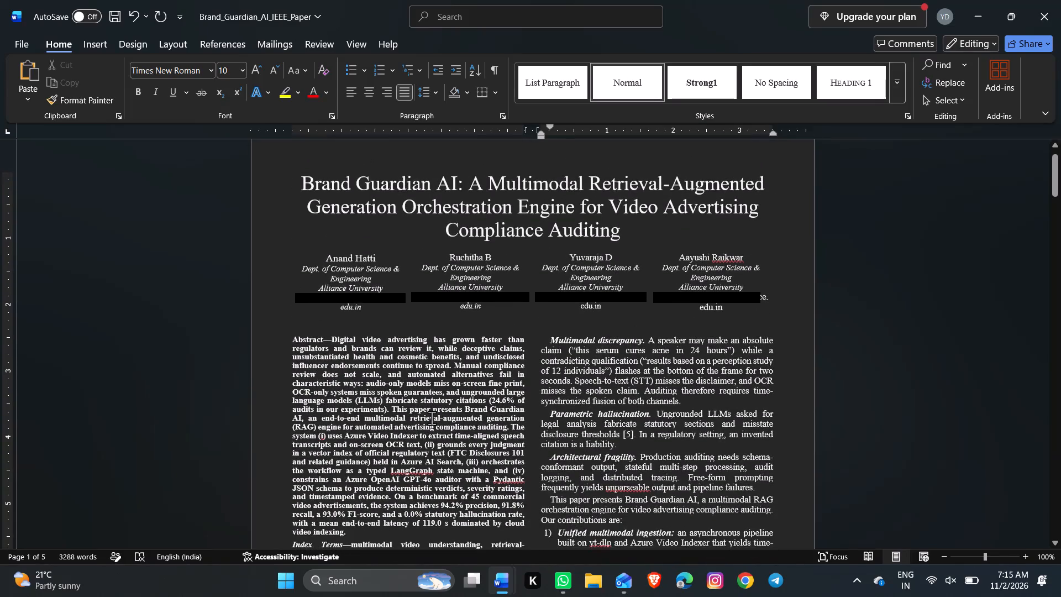
pyautogui.scroll(-1, 432, 418)
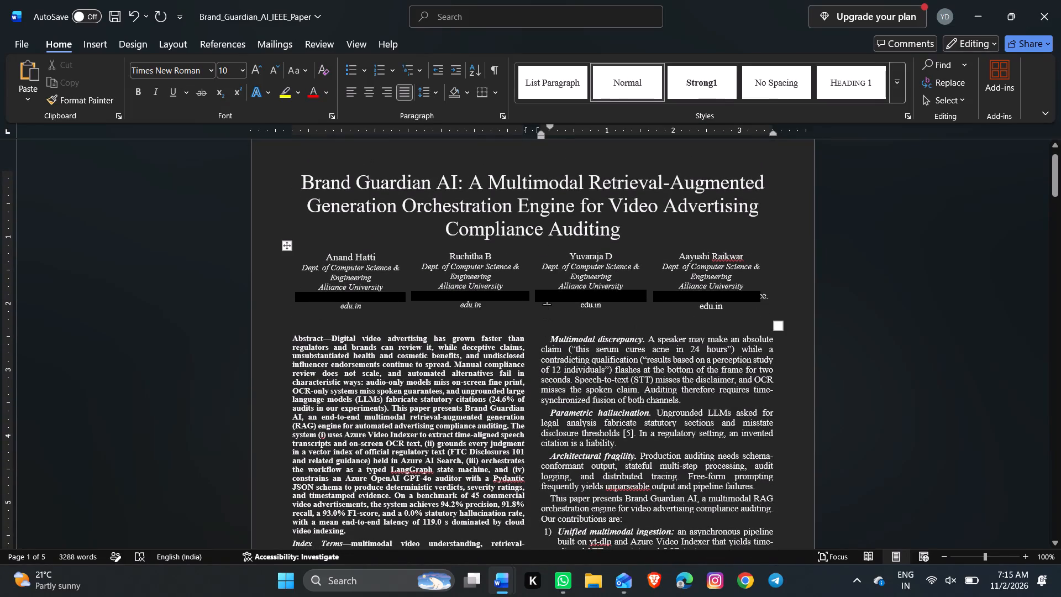
pyautogui.click(545, 294)
pyautogui.press('Left')
pyautogui.press('BackSpace')
pyautogui.press('d')
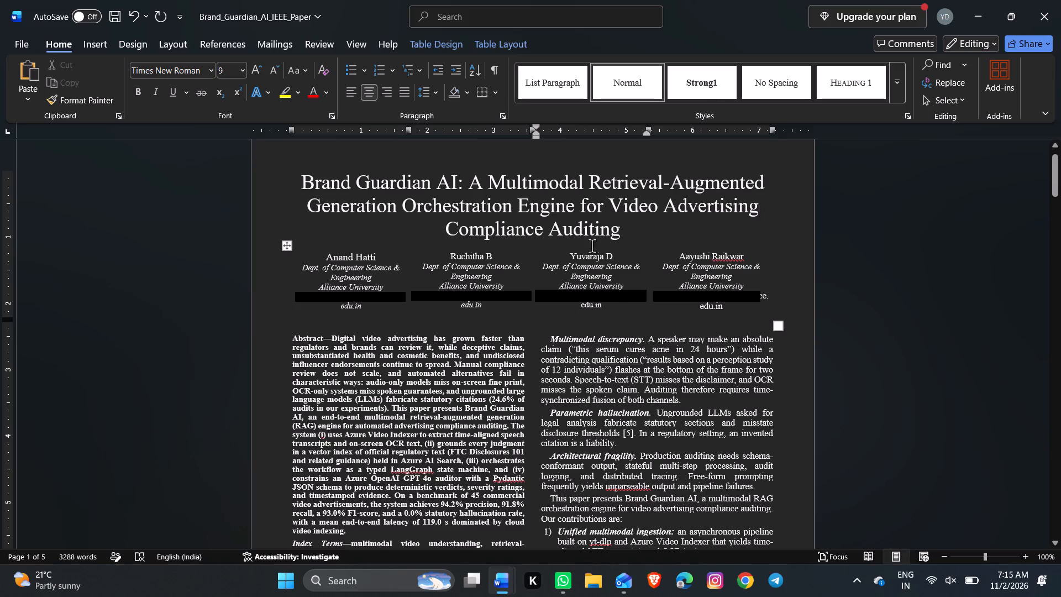
# Review the page layout of the whole paper, from the author block to the Conclusion and Future Work section and back to the title.
pyautogui.scroll(-2, 606, 296)
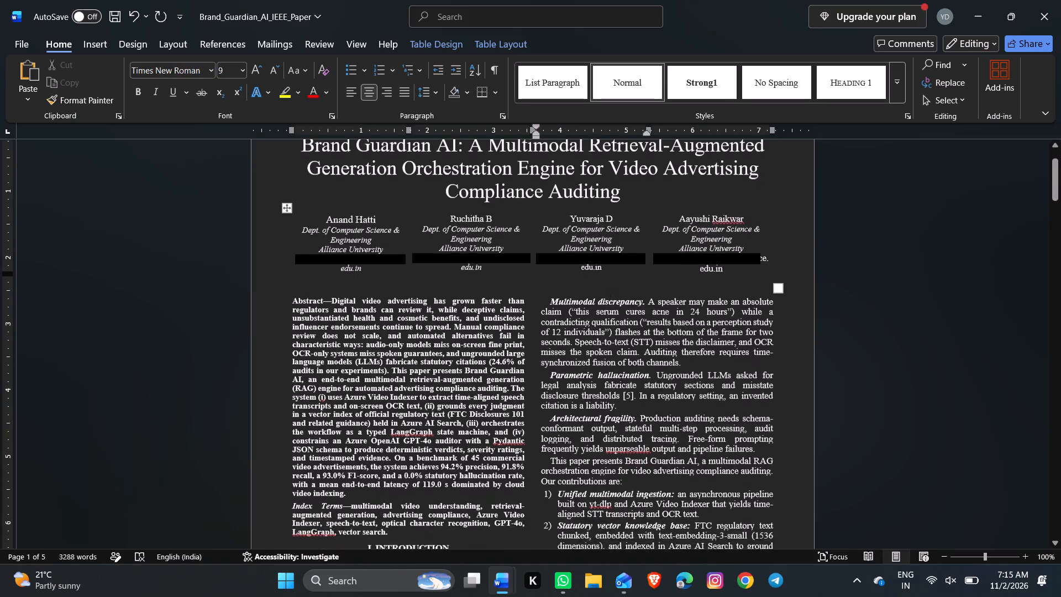
pyautogui.scroll(-6, 606, 296)
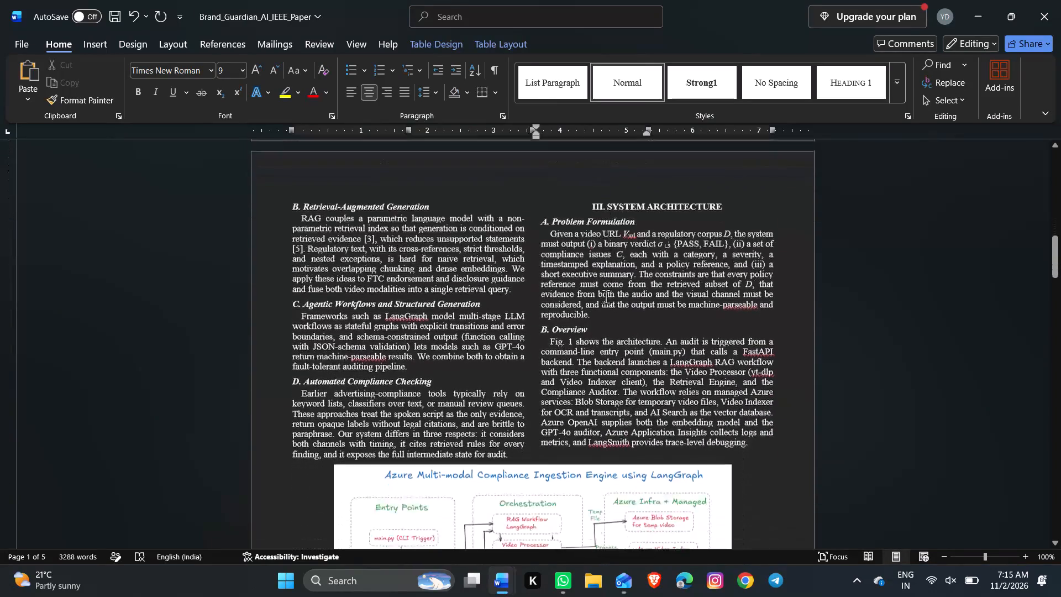
pyautogui.scroll(-6, 606, 296)
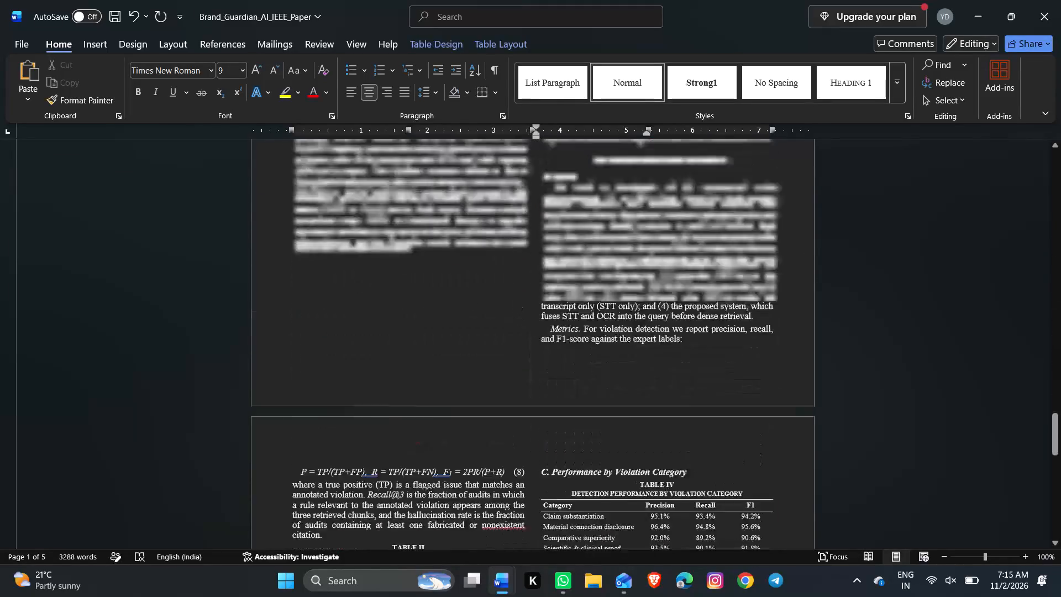
pyautogui.scroll(-4, 606, 296)
pyautogui.scroll(6, 606, 296)
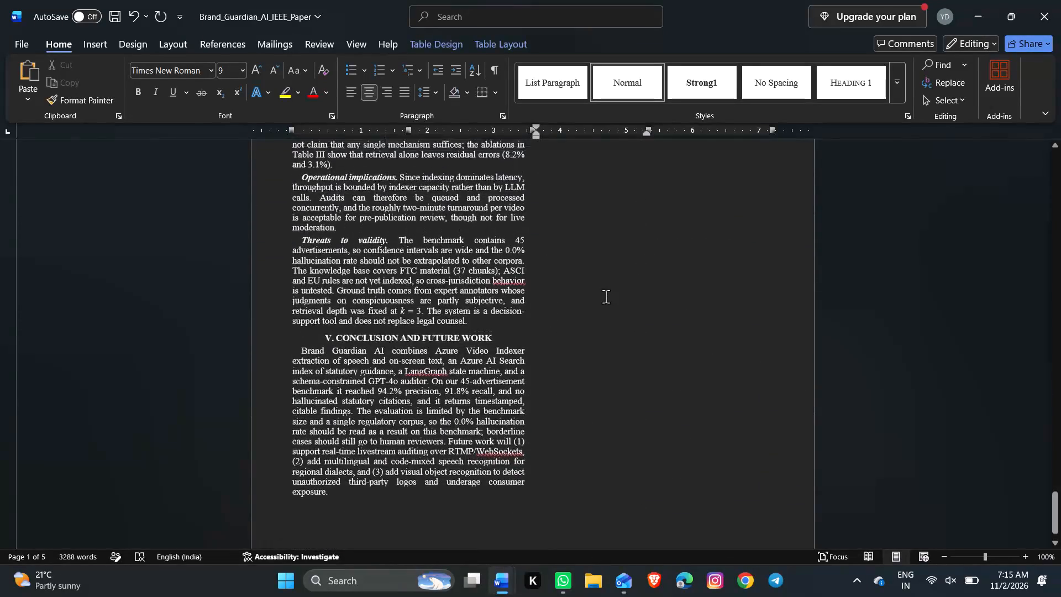
pyautogui.scroll(8, 606, 296)
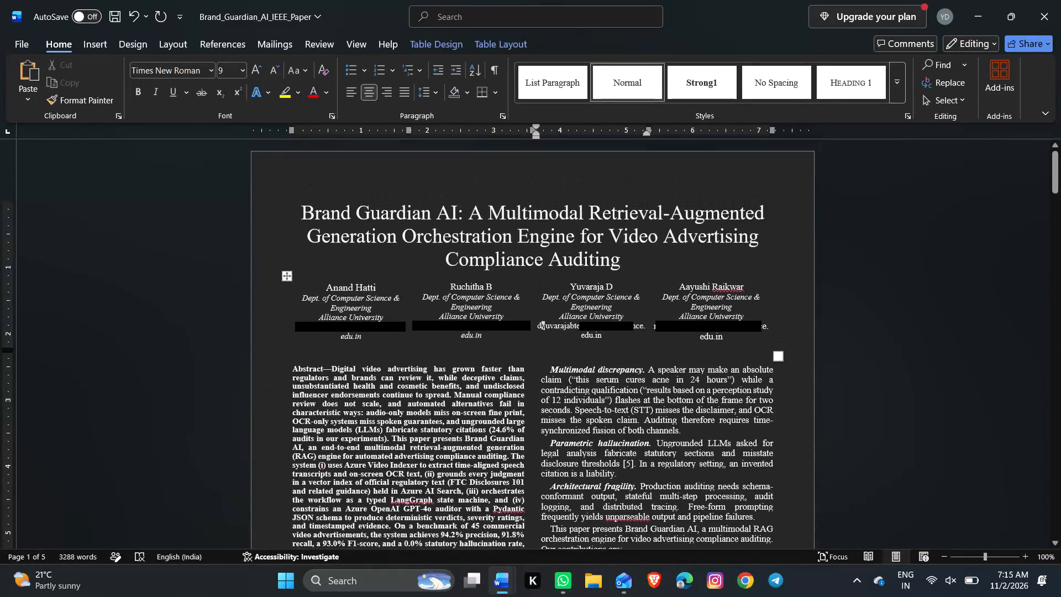
# Start saving a copy of the paper on this PC, with the Desktop folder as its location.
pyautogui.click(14, 42)
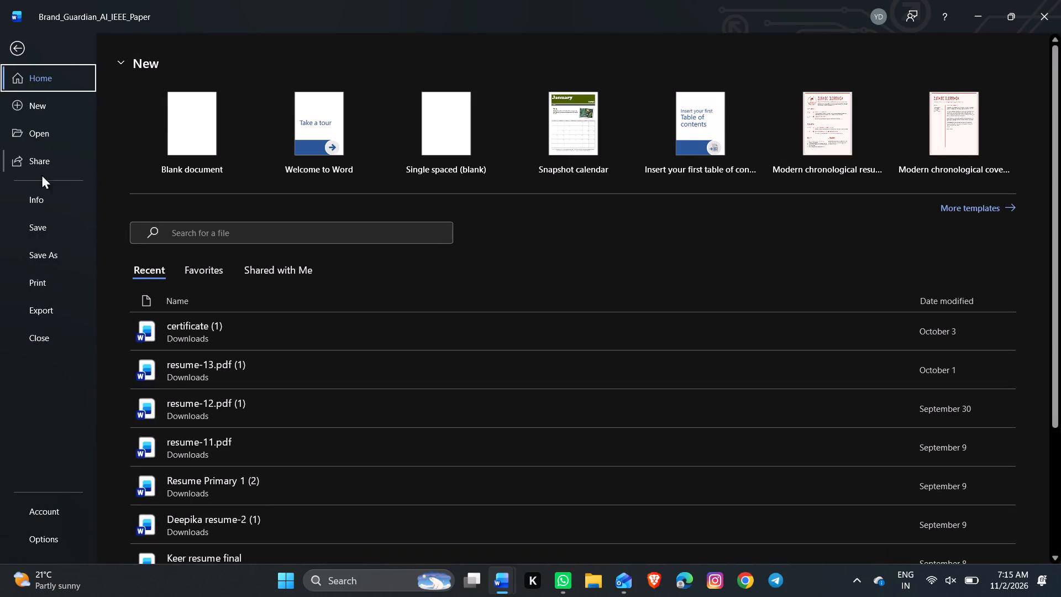
pyautogui.click(36, 253)
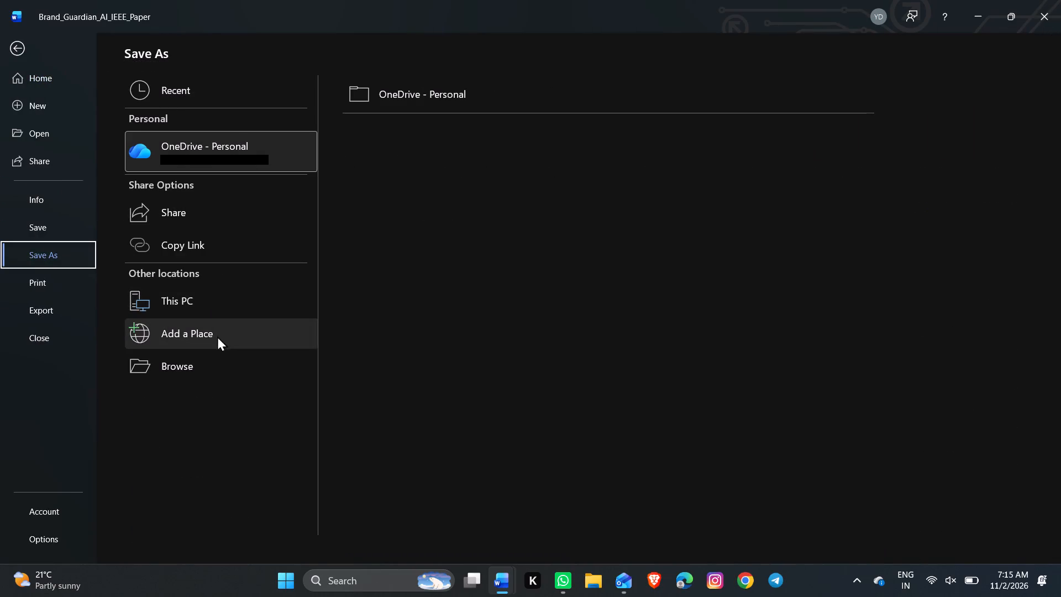
pyautogui.click(215, 312)
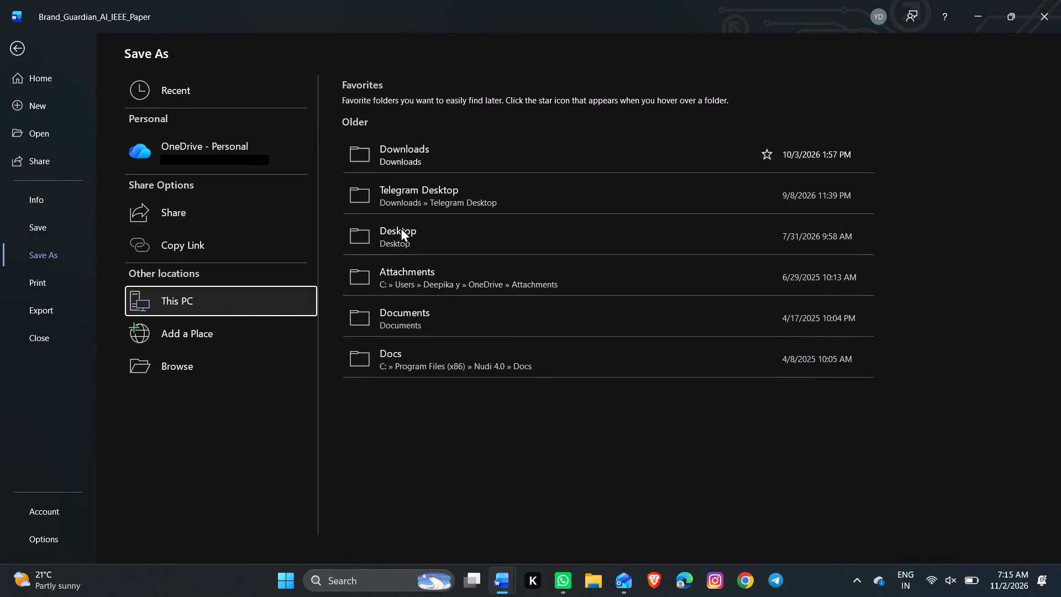
pyautogui.click(403, 225)
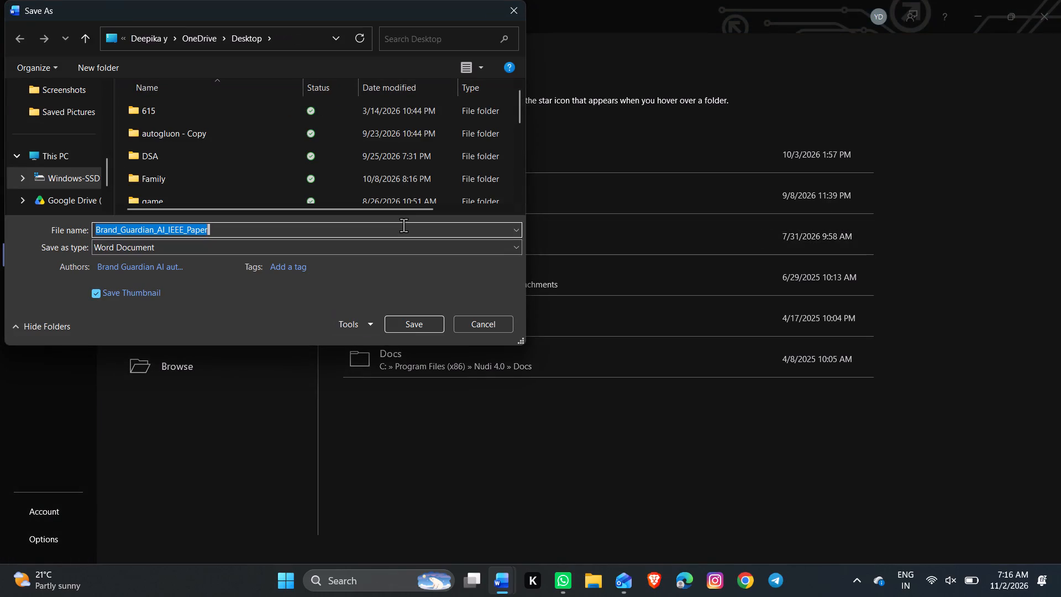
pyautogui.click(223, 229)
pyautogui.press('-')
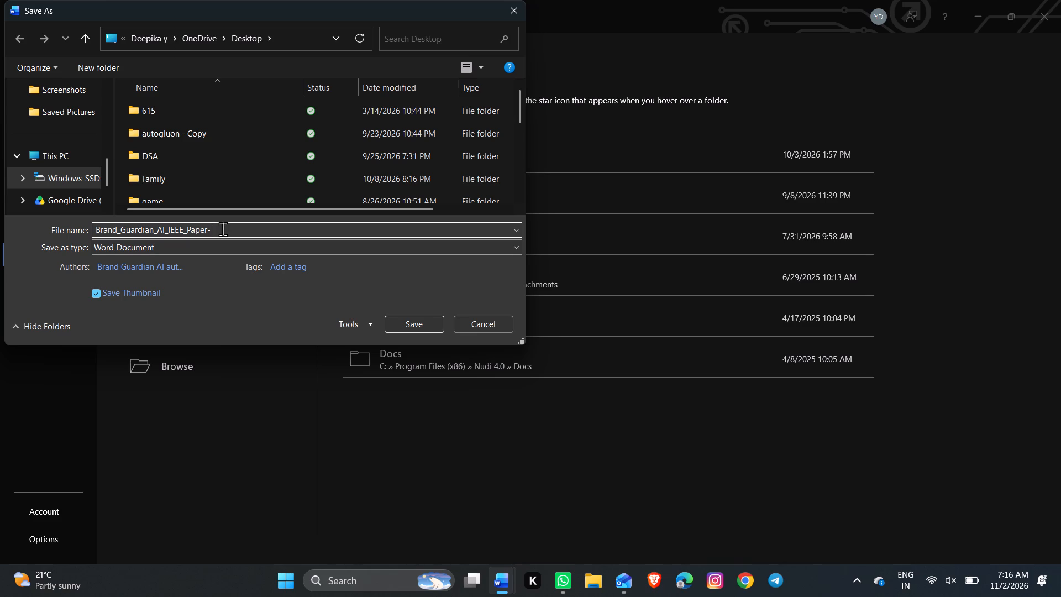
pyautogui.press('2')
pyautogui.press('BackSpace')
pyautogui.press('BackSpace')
# Save the copy under the file name "updated Brand_Guardian_AI_IEEE_Paper" by adding "updated " before the existing name.
pyautogui.click(96, 225)
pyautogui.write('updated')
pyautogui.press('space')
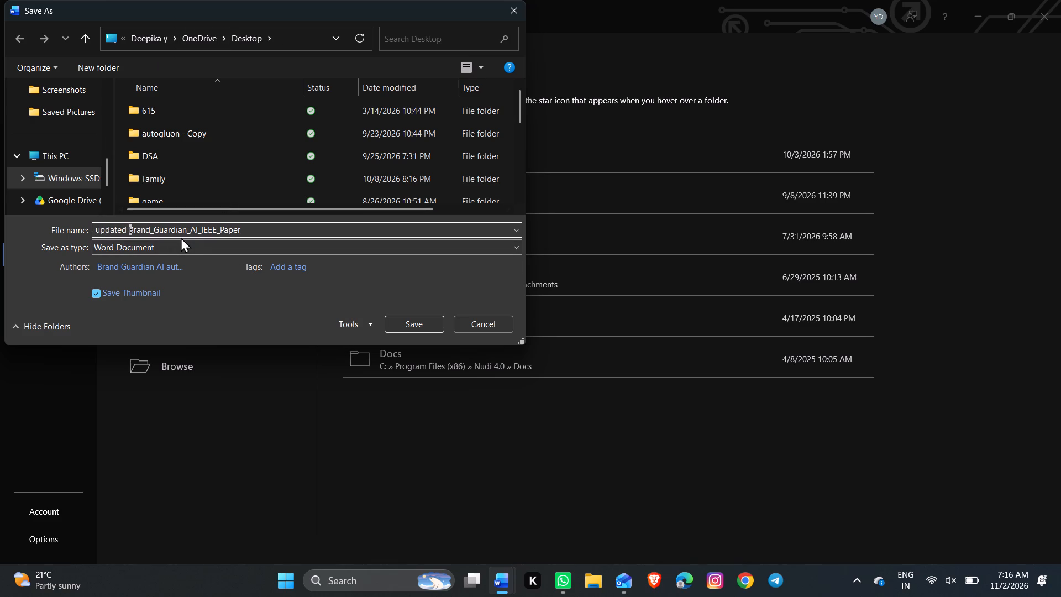
# Complete saving the paper to the Desktop folder as the Word document "updated Brand_Guardian_AI_IEEE_Paper".
pyautogui.click(423, 321)
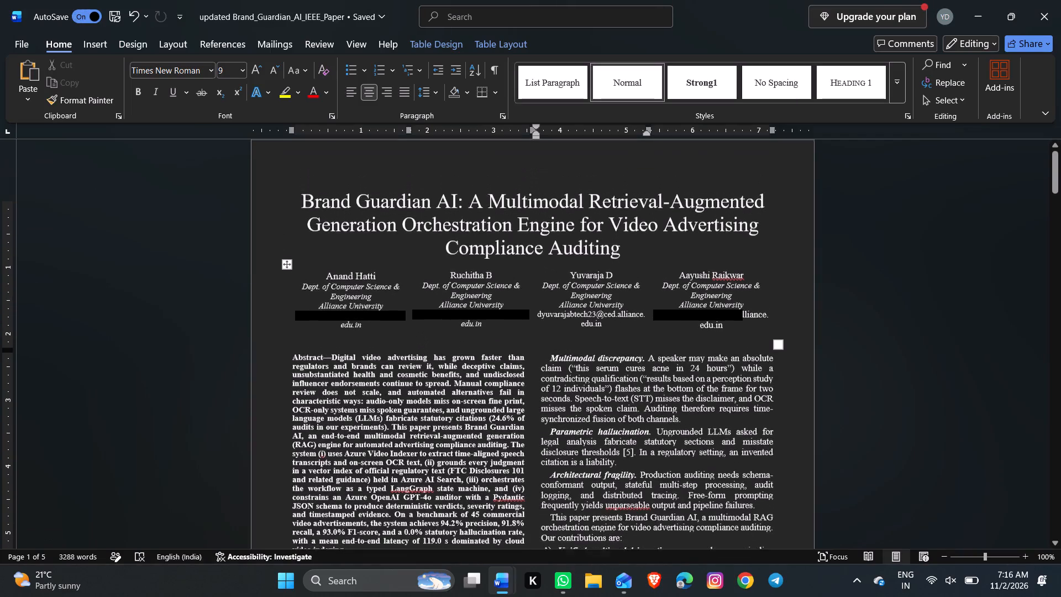
pyautogui.scroll(1, 423, 321)
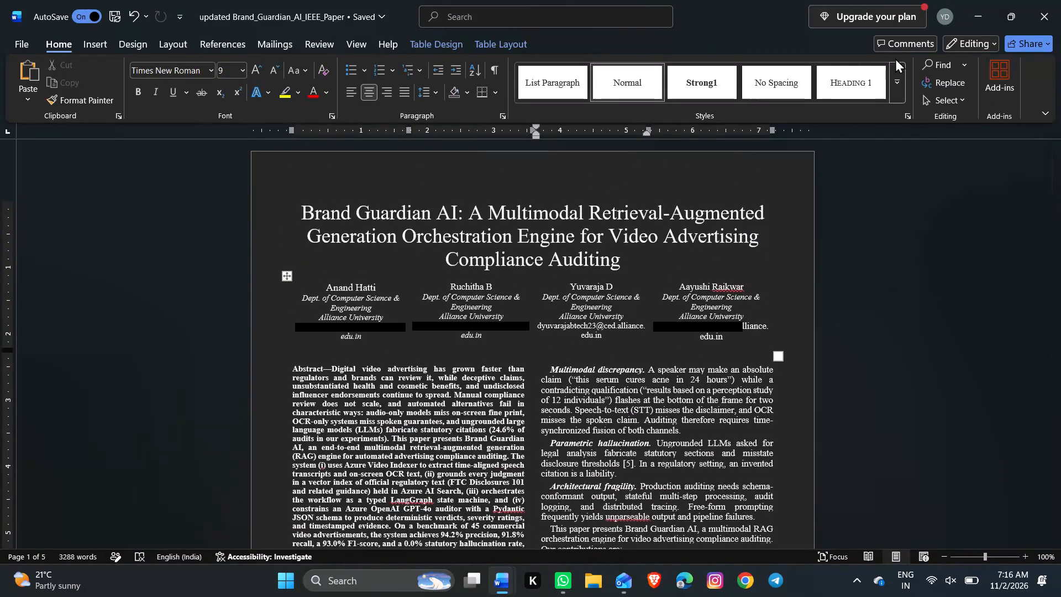
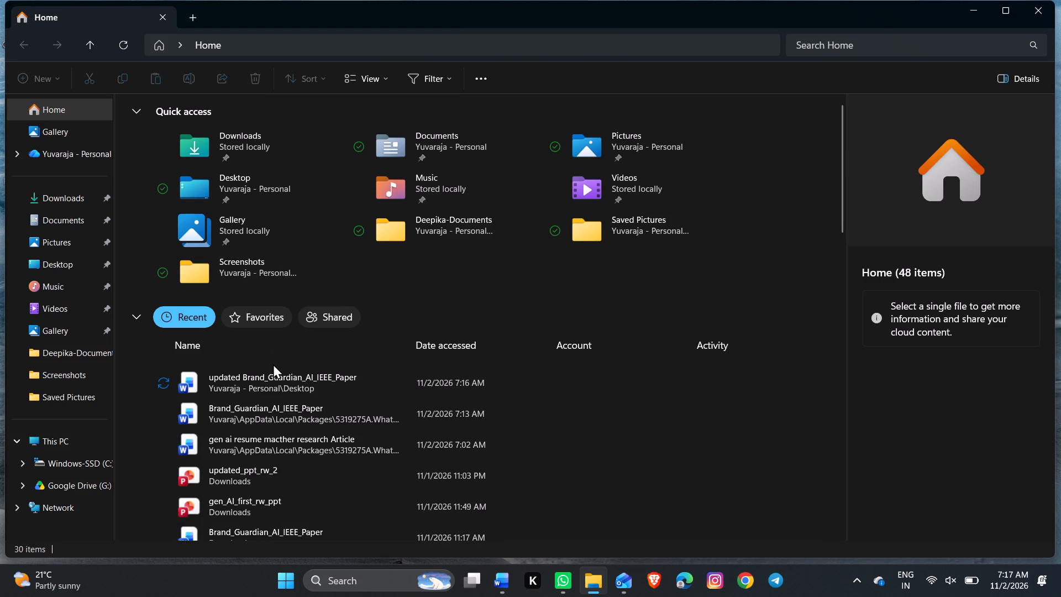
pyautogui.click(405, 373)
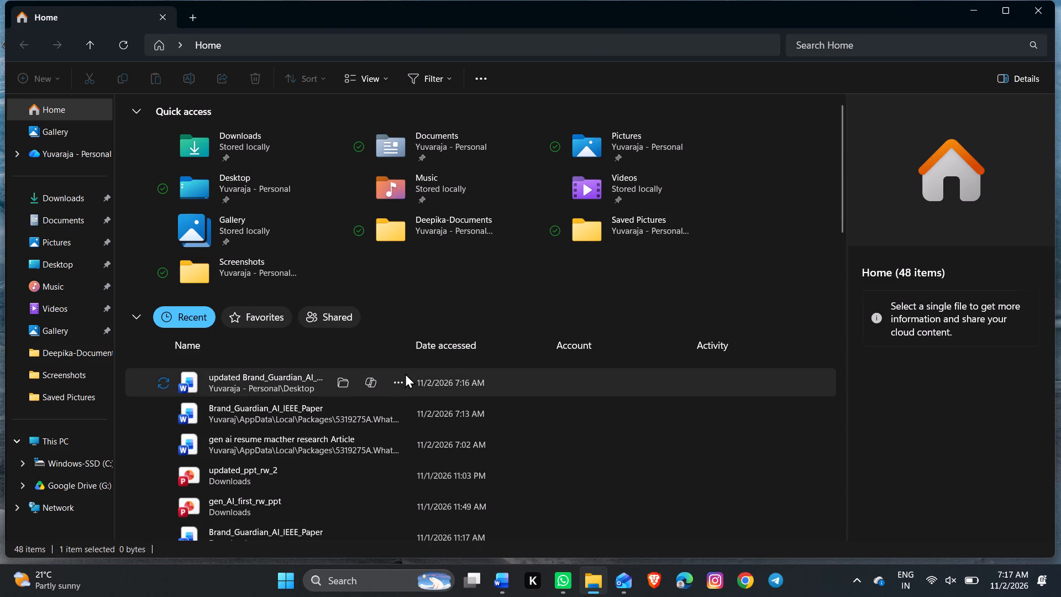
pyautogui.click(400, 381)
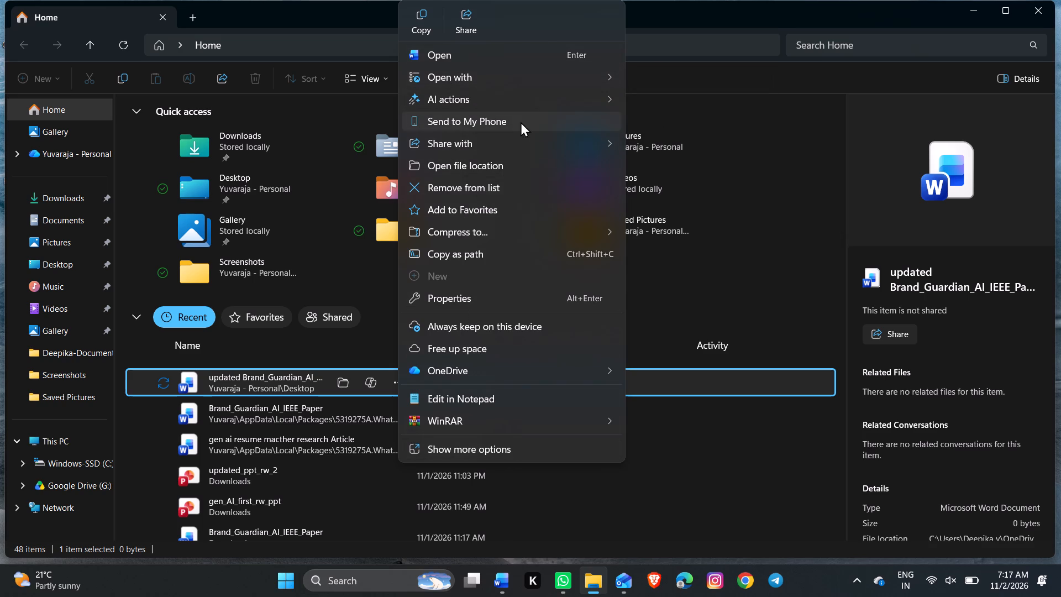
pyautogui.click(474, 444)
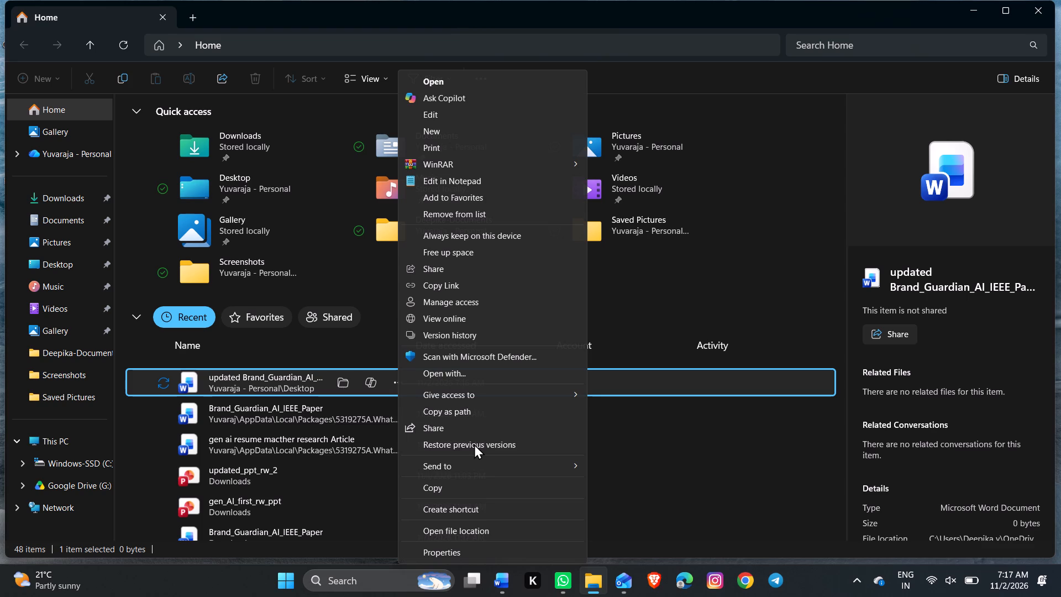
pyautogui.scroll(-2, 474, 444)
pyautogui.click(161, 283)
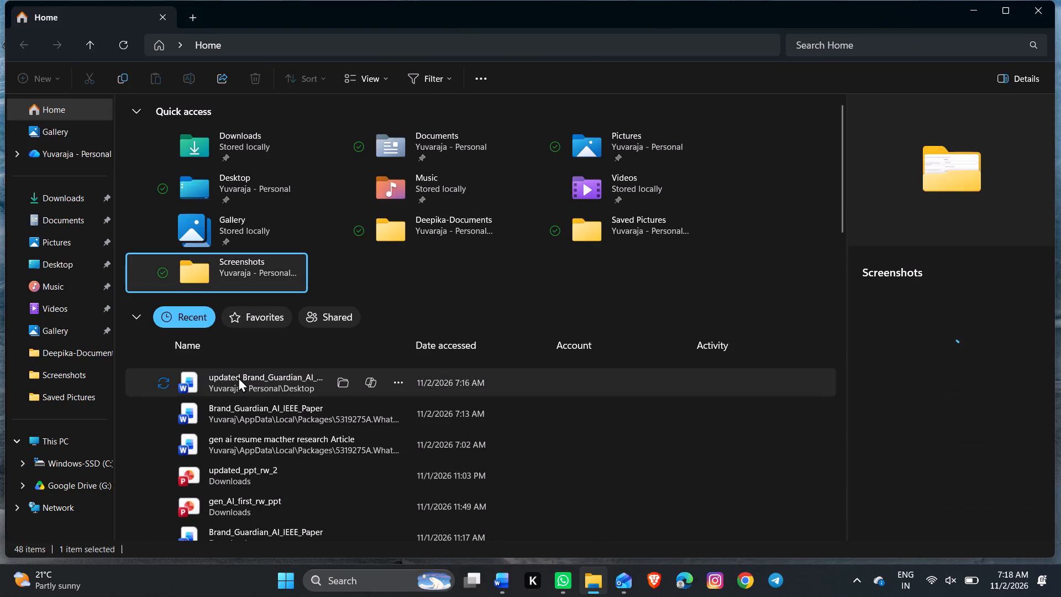
# Open "updated Brand_Guardian_AI_IEEE_Paper" from the recent files to check the saved copy, and minimize its window.
pyautogui.tripleClick(238, 377)
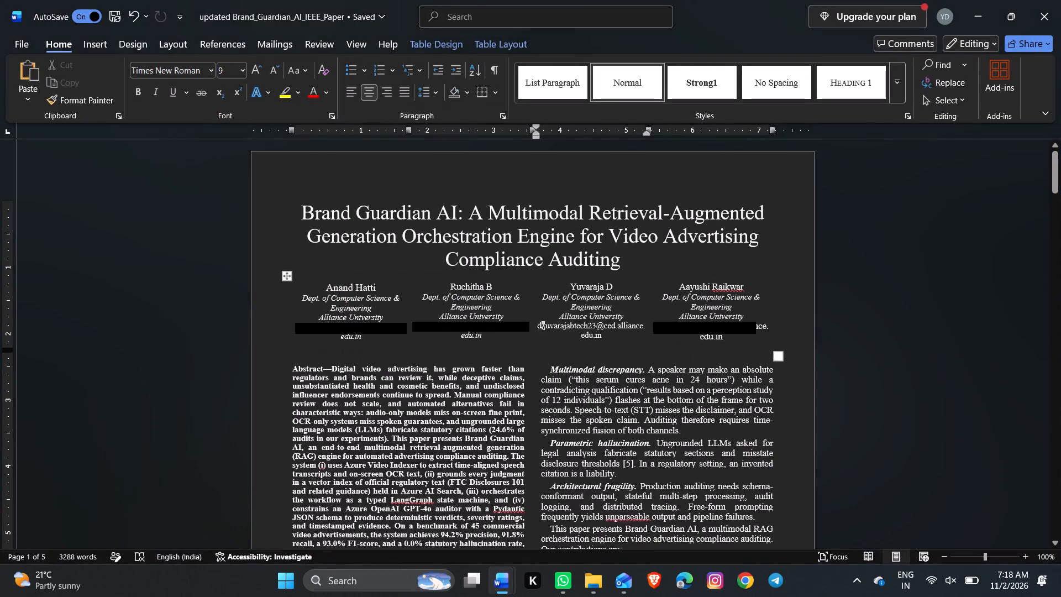
pyautogui.click(972, 5)
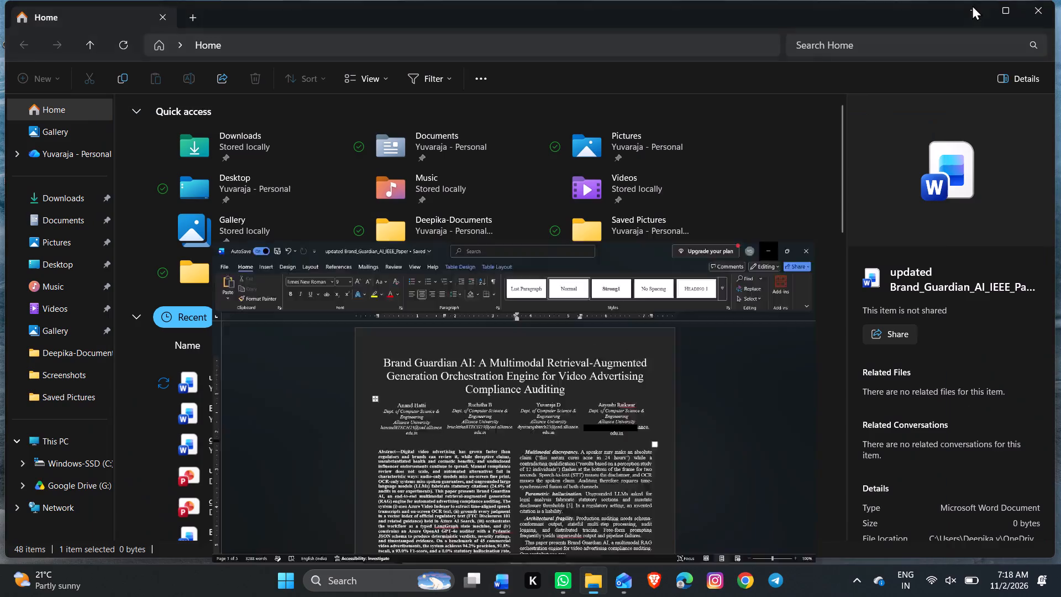
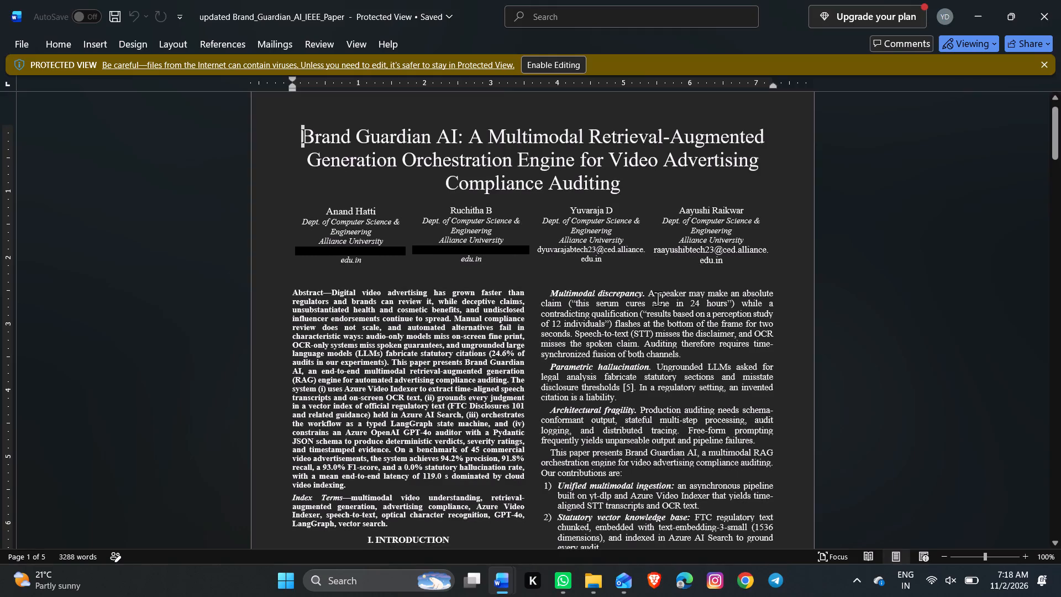
# Review the saved updated Brand Guardian AI paper from the title and author block through to the references, and minimize its window.
pyautogui.scroll(-1, 658, 298)
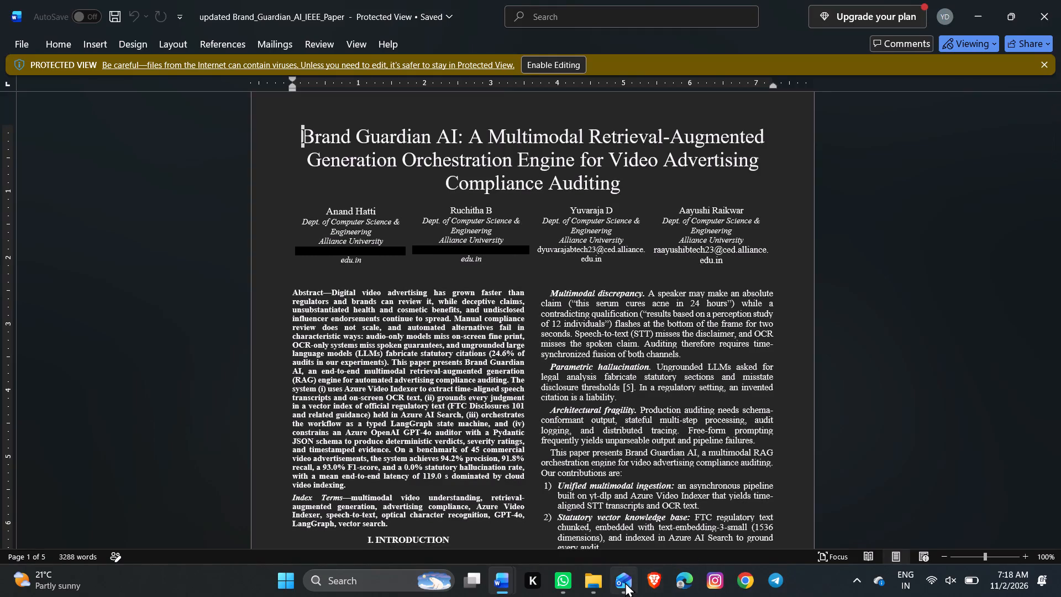
pyautogui.click(526, 245)
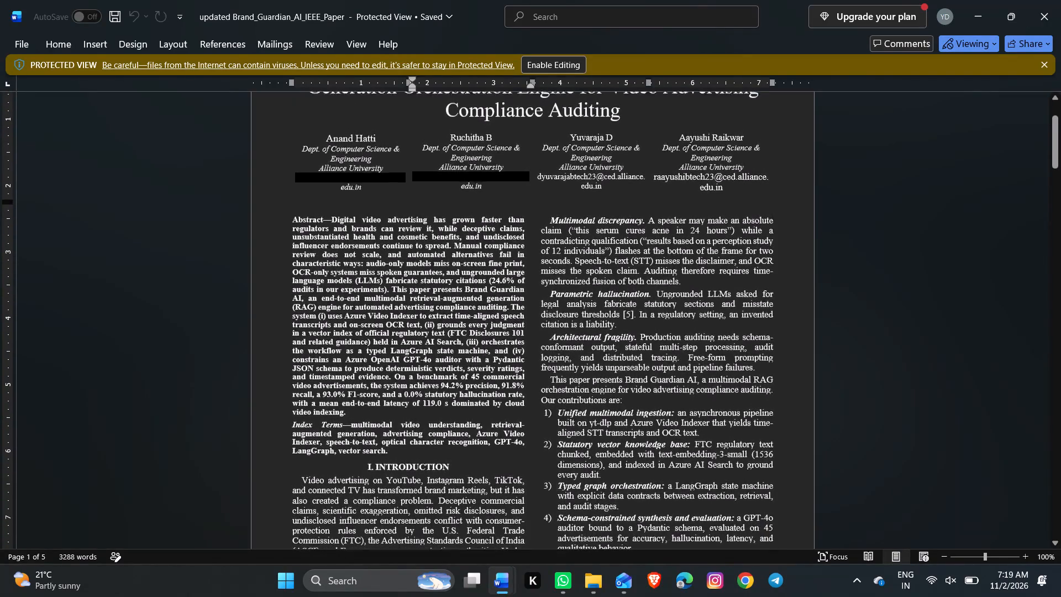
pyautogui.scroll(-6, 548, 414)
pyautogui.scroll(8, 548, 414)
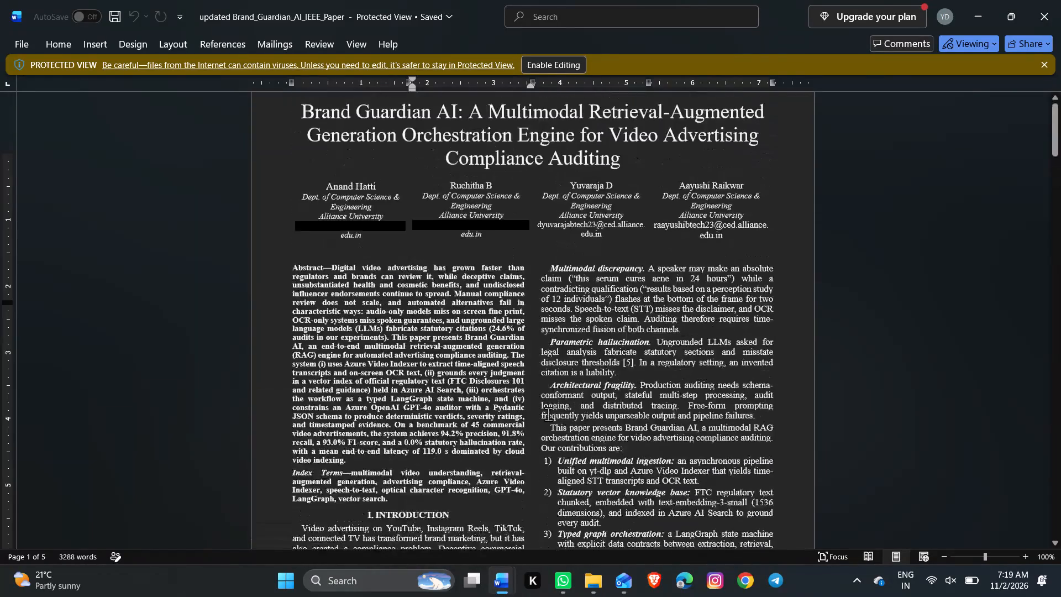
pyautogui.scroll(-9, 548, 414)
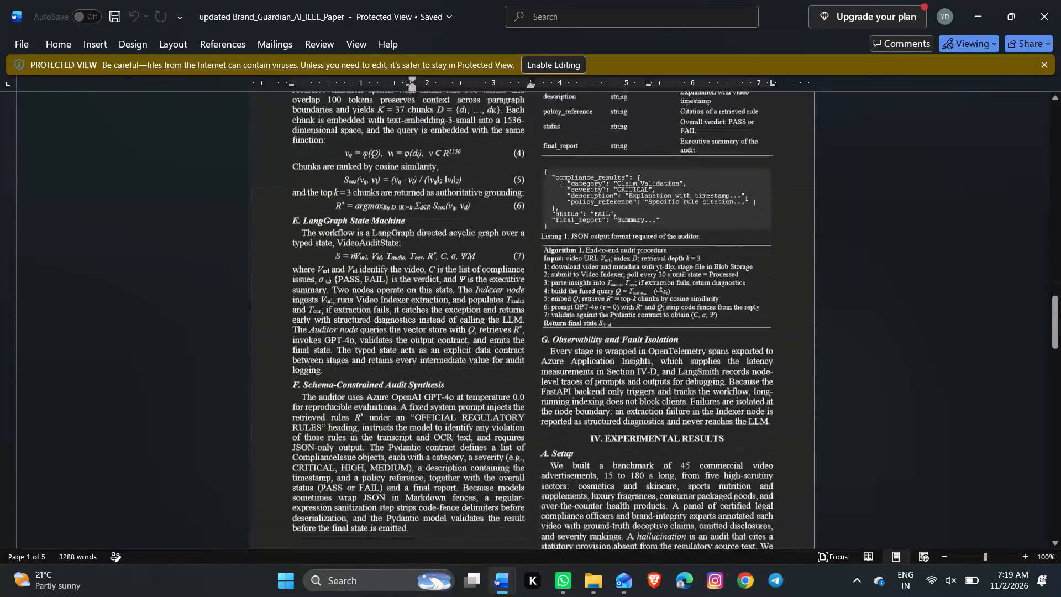
pyautogui.hscroll(1, 548, 414)
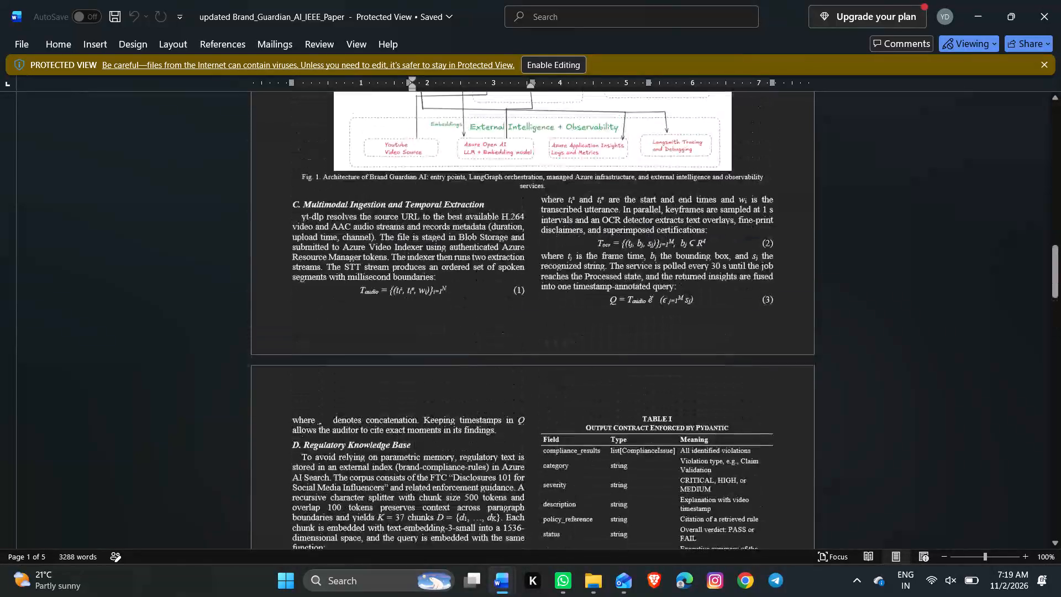
pyautogui.hscroll(1, 548, 414)
pyautogui.scroll(-2, 548, 414)
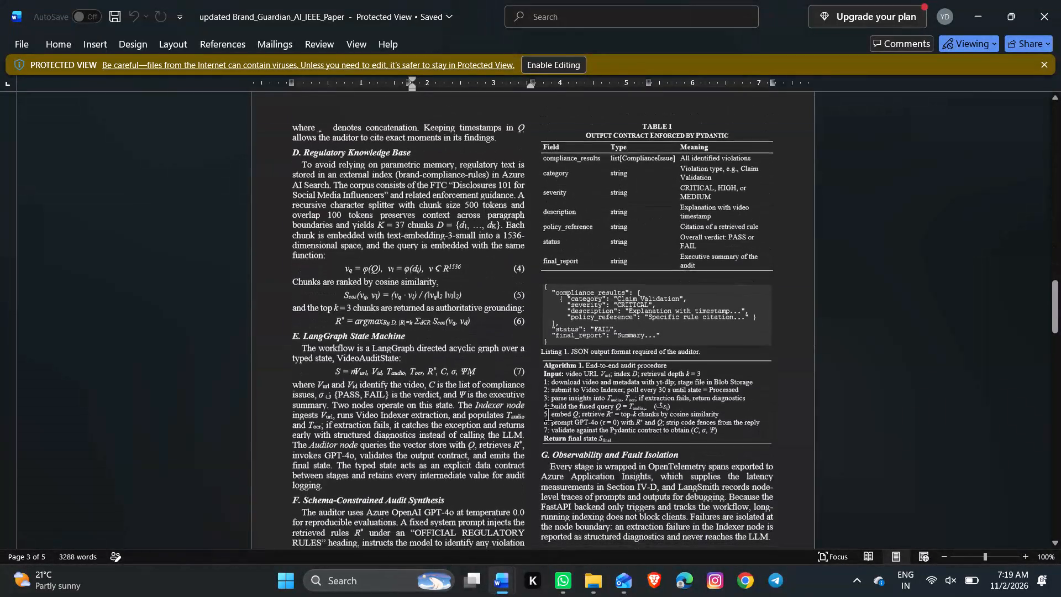
pyautogui.scroll(-7, 548, 414)
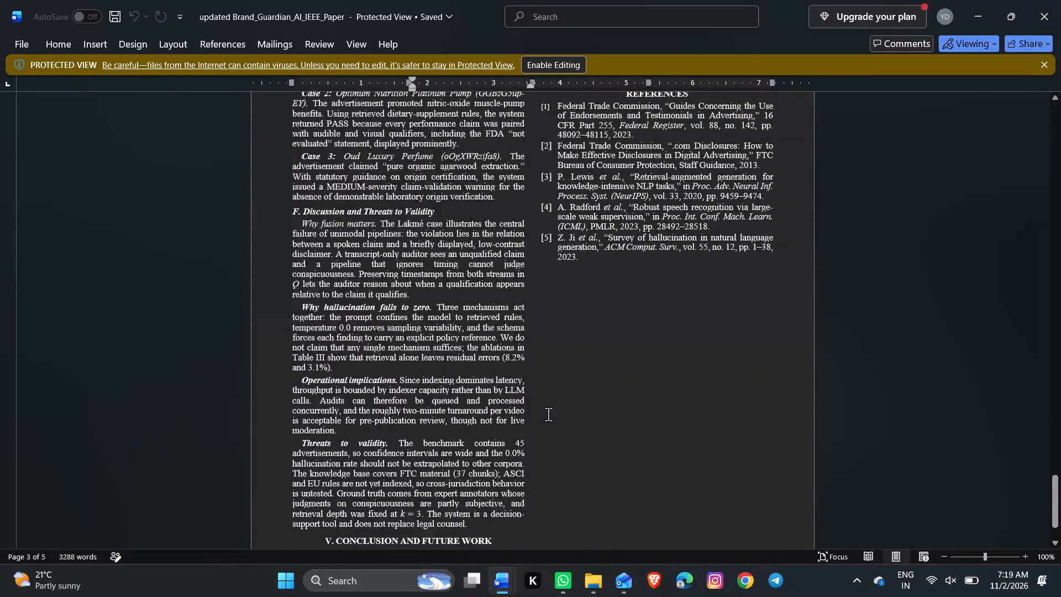
pyautogui.scroll(-2, 548, 414)
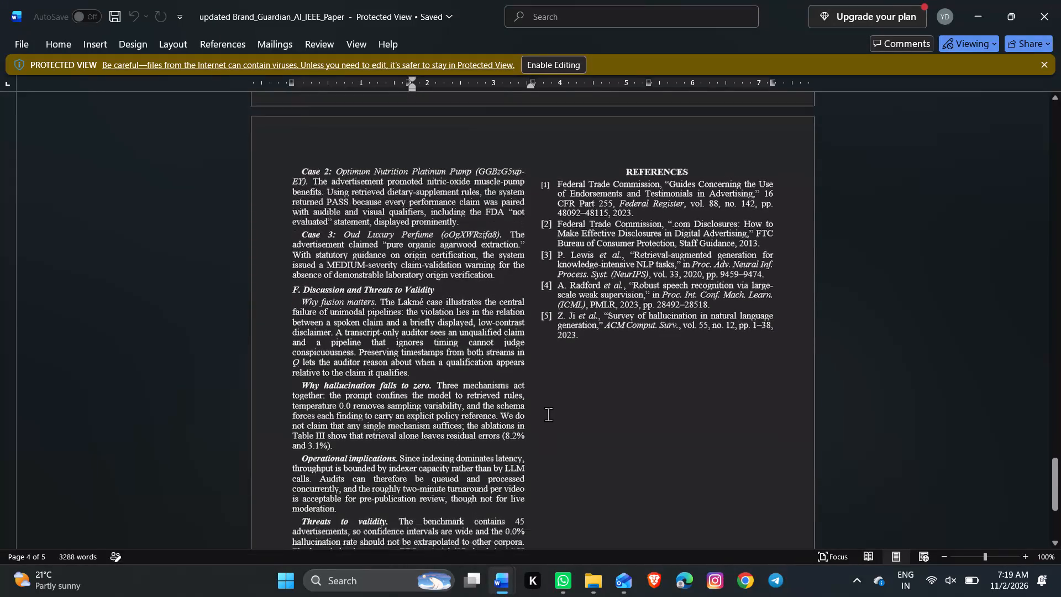
pyautogui.scroll(-3, 548, 414)
pyautogui.scroll(8, 548, 414)
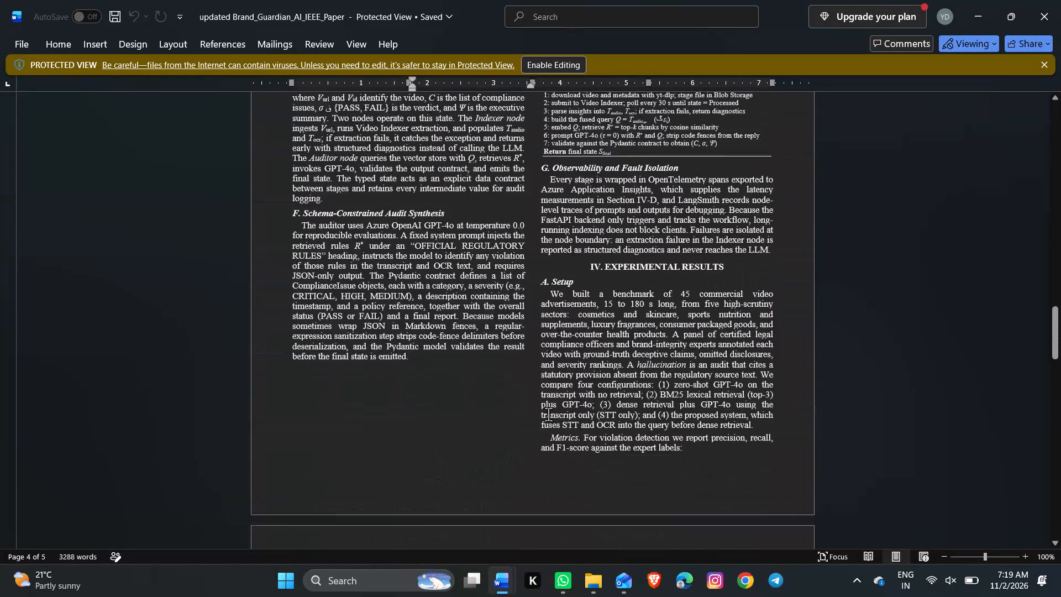
pyautogui.scroll(6, 548, 414)
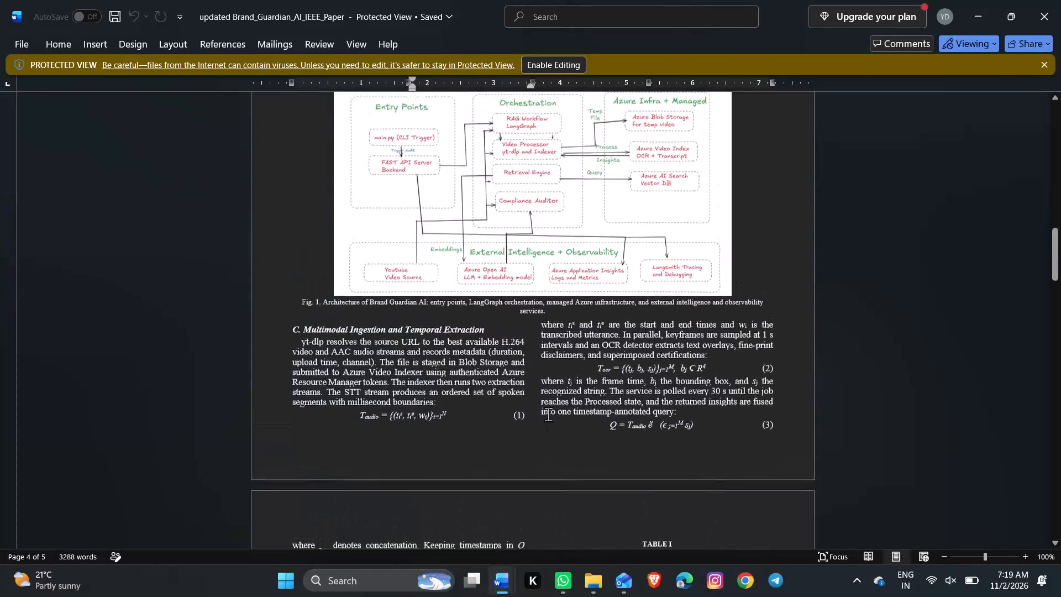
pyautogui.scroll(8, 548, 414)
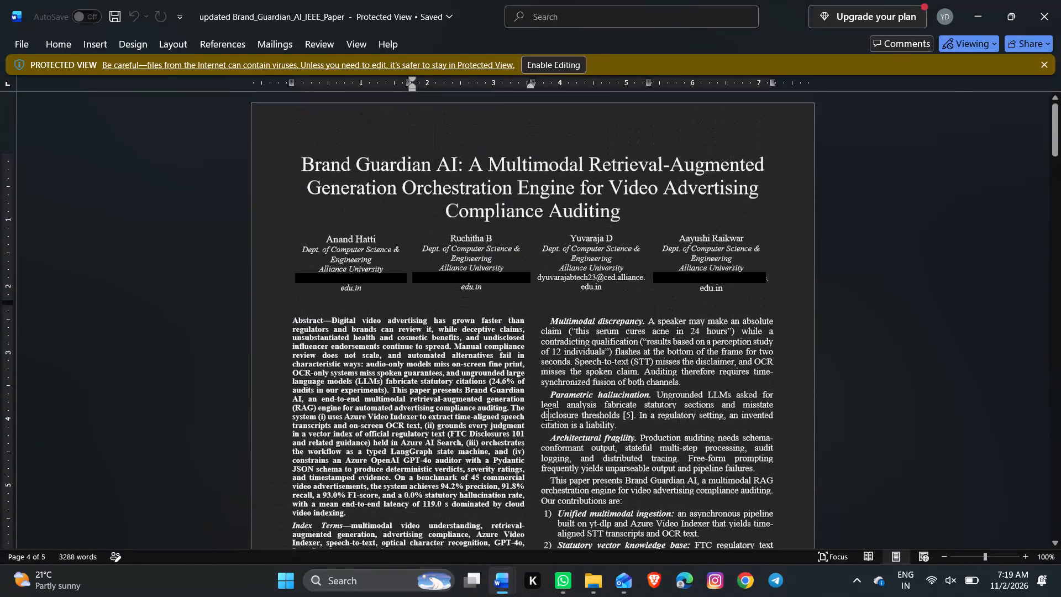
pyautogui.scroll(1, 548, 414)
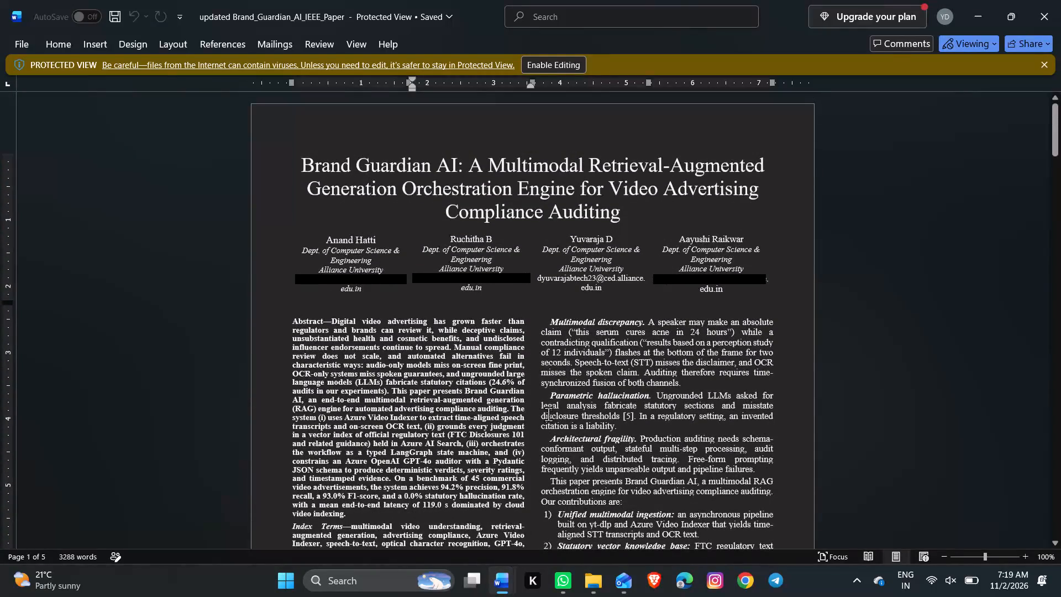
pyautogui.press('Escape')
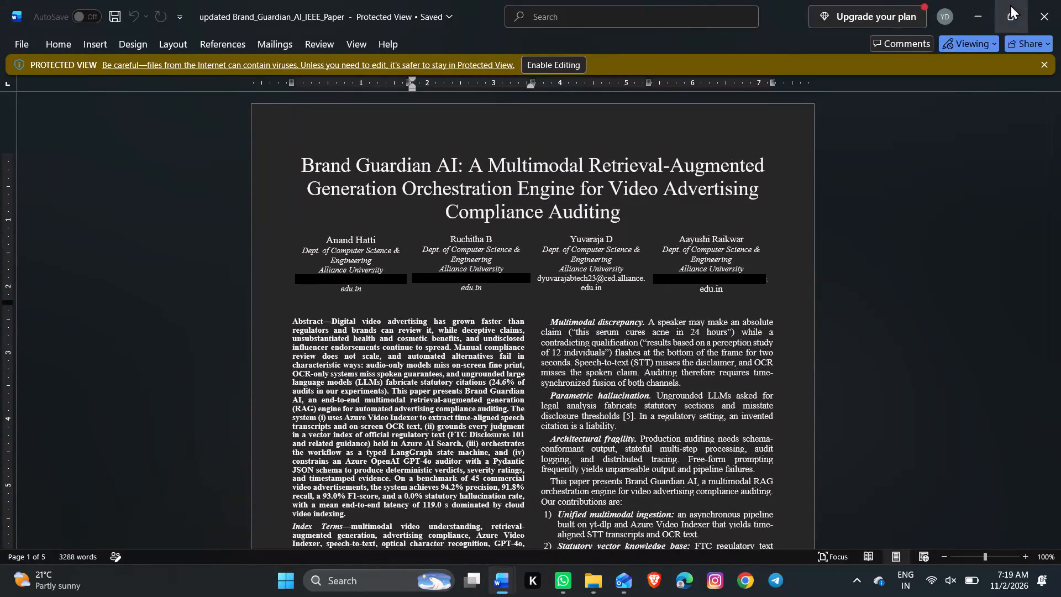
pyautogui.click(975, 14)
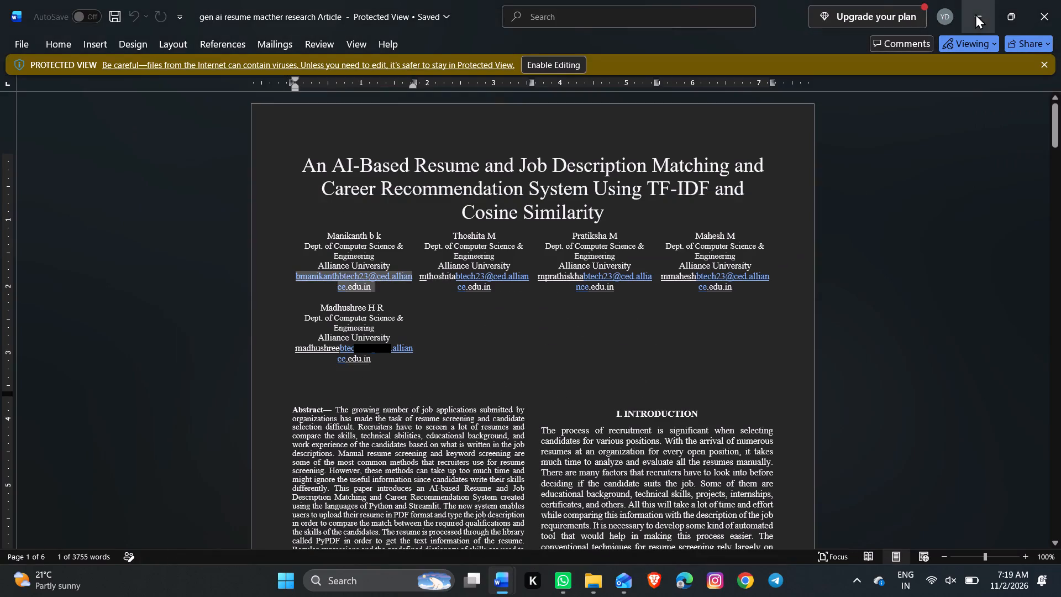
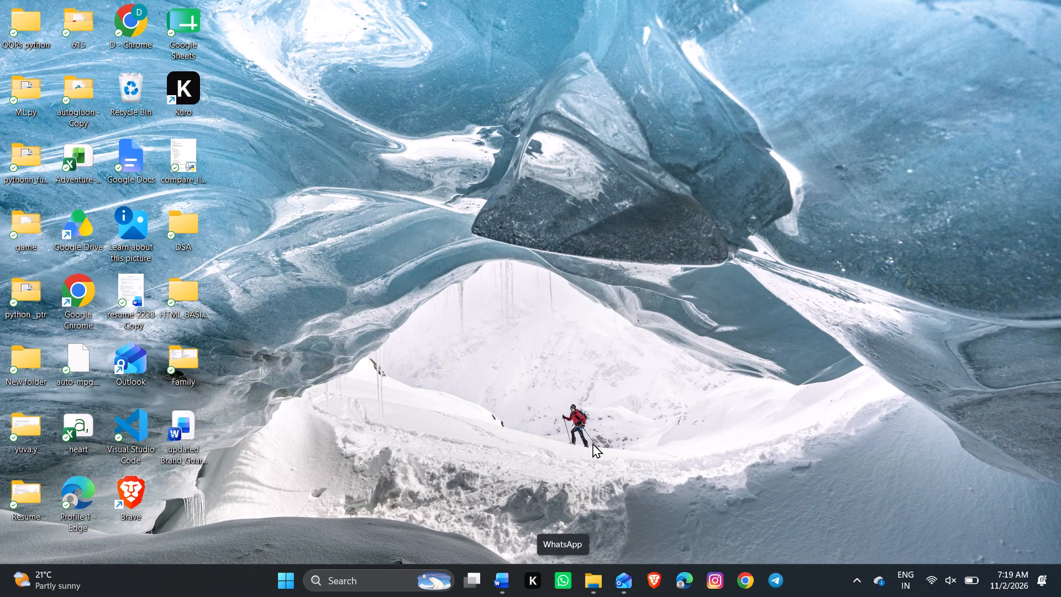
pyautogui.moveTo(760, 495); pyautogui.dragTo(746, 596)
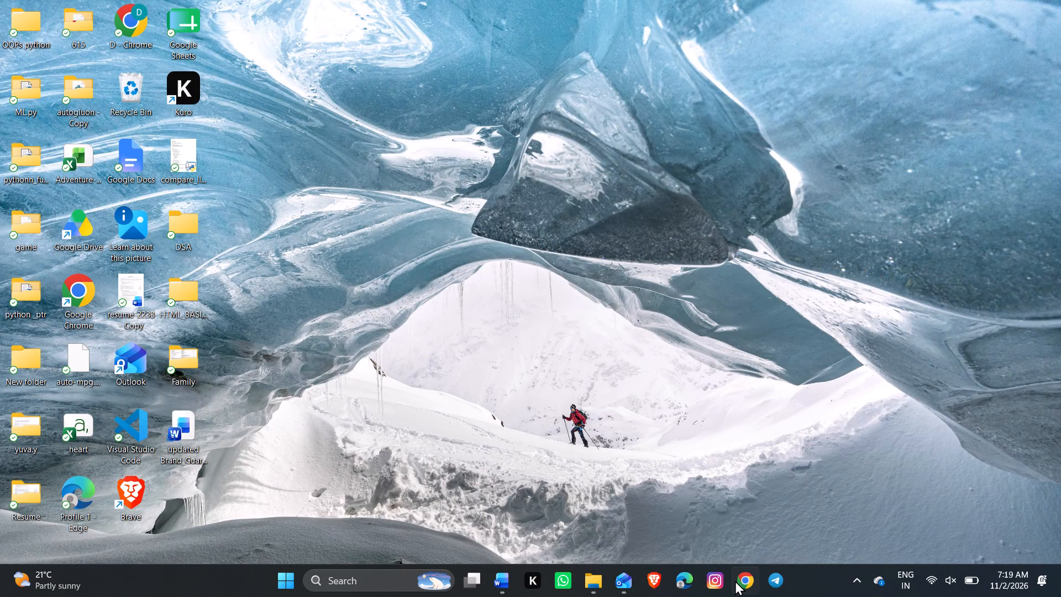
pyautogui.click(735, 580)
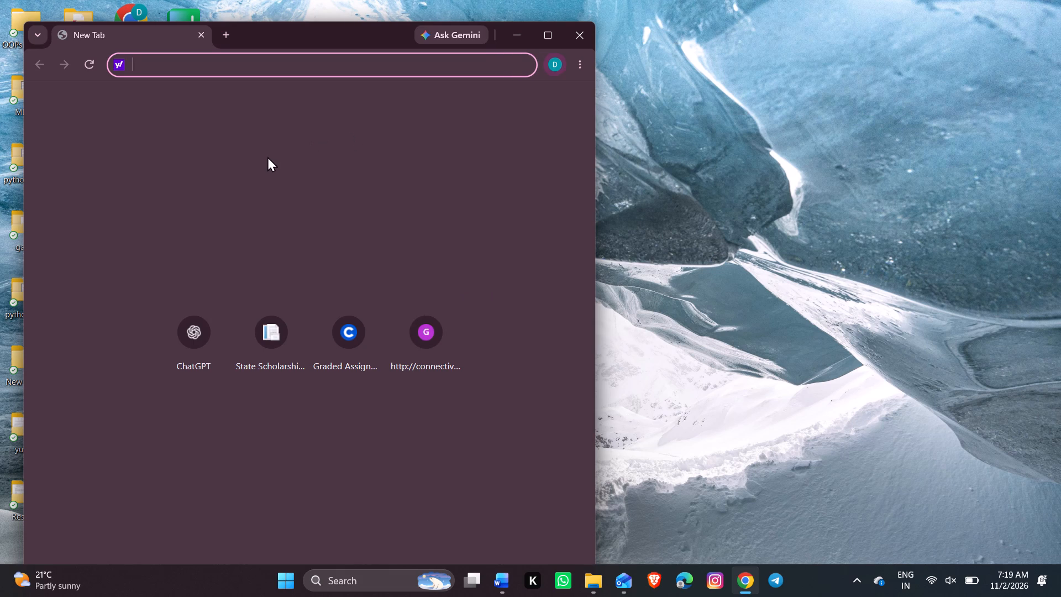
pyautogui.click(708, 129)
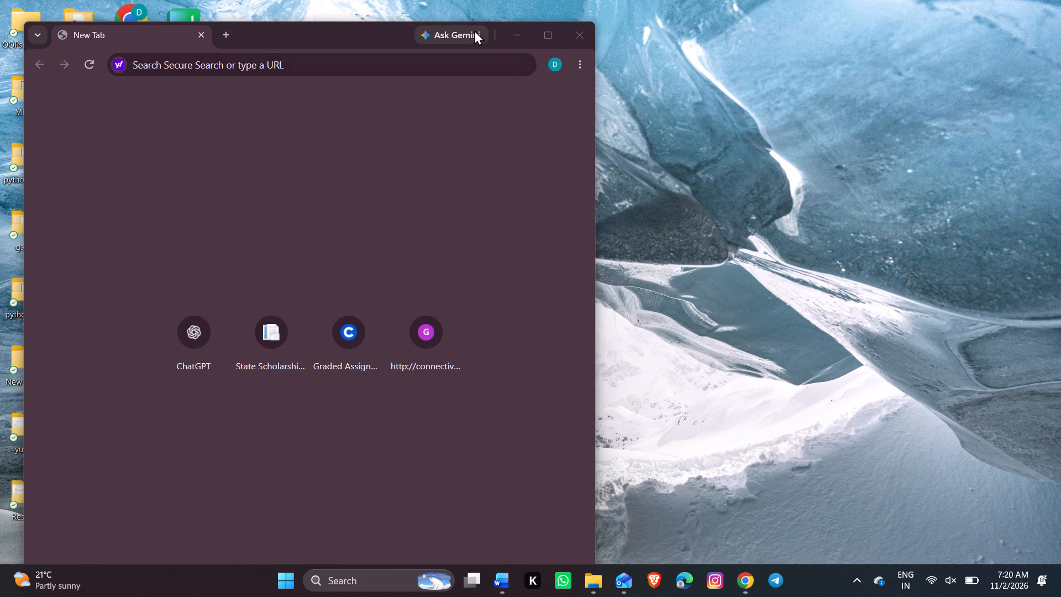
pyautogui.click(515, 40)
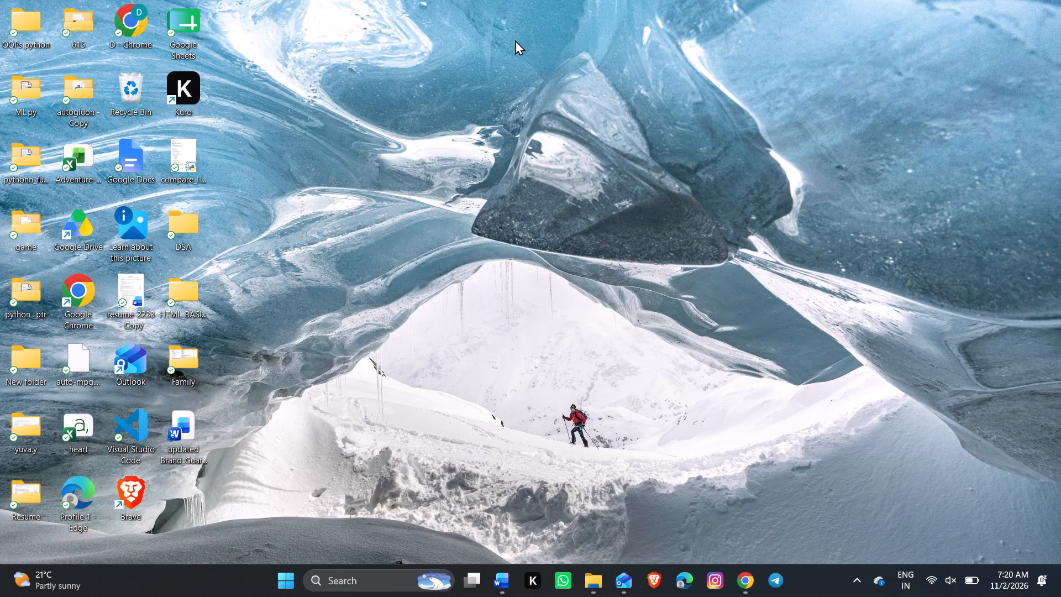